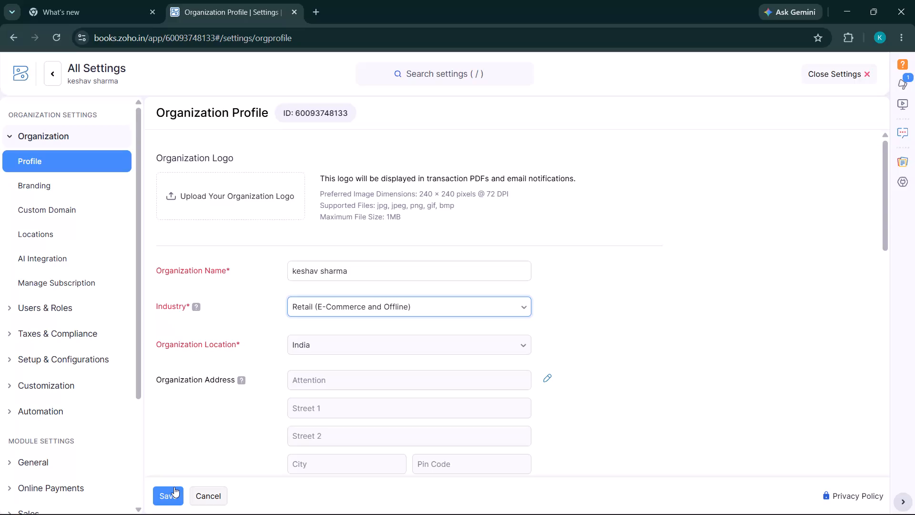
Save the organization profile with the industry set as Retail (E-Commerce and Offline).
click(166, 494)
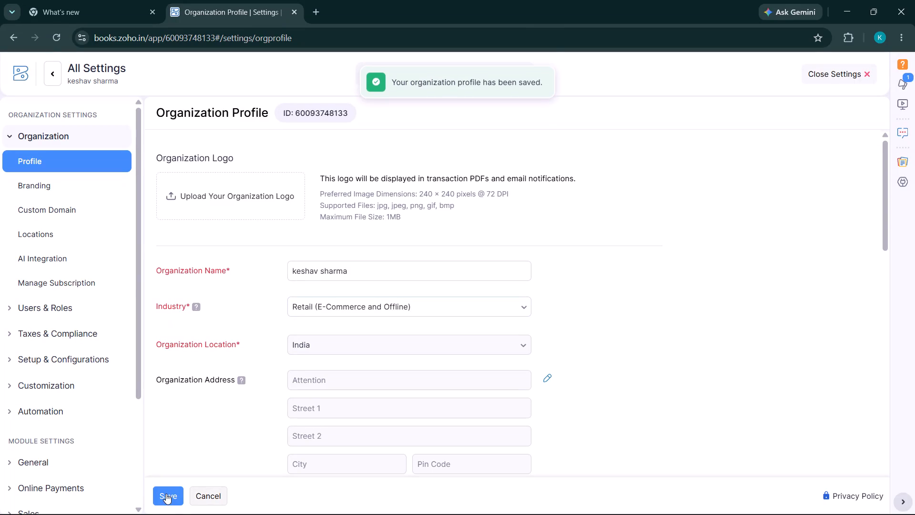
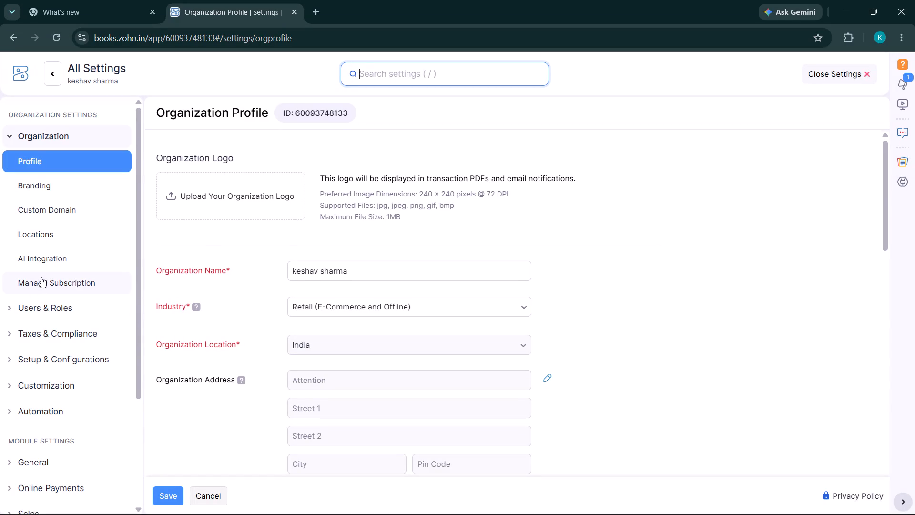
Open the Taxes settings under Taxes & Compliance to view the organization's GST settings.
click(50, 332)
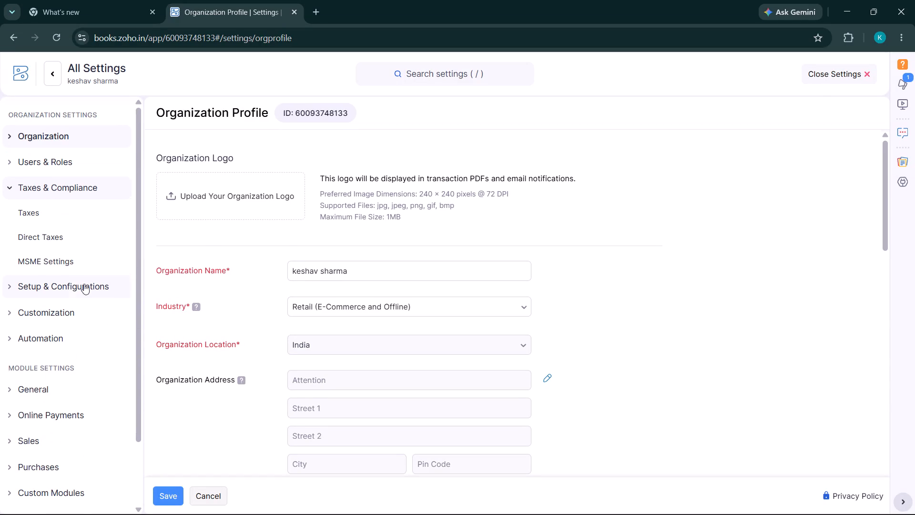
click(24, 210)
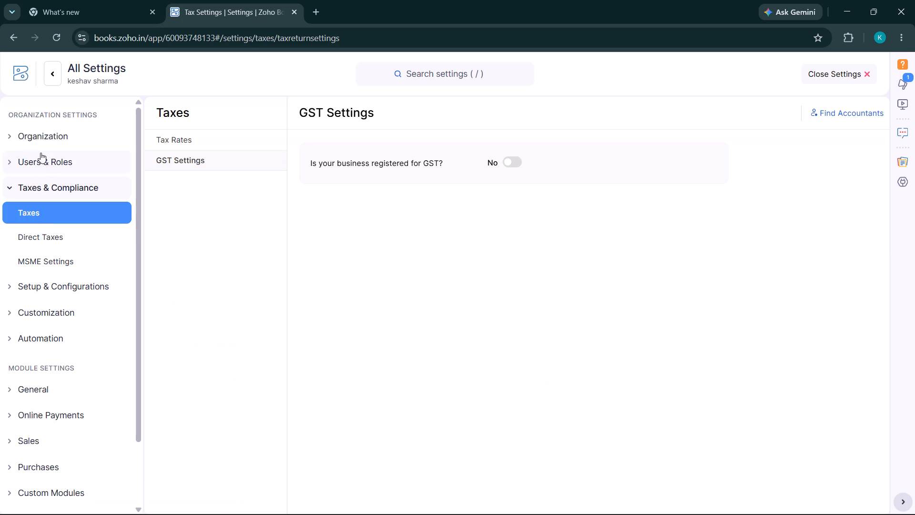
Return to the organization's Profile settings page.
click(48, 143)
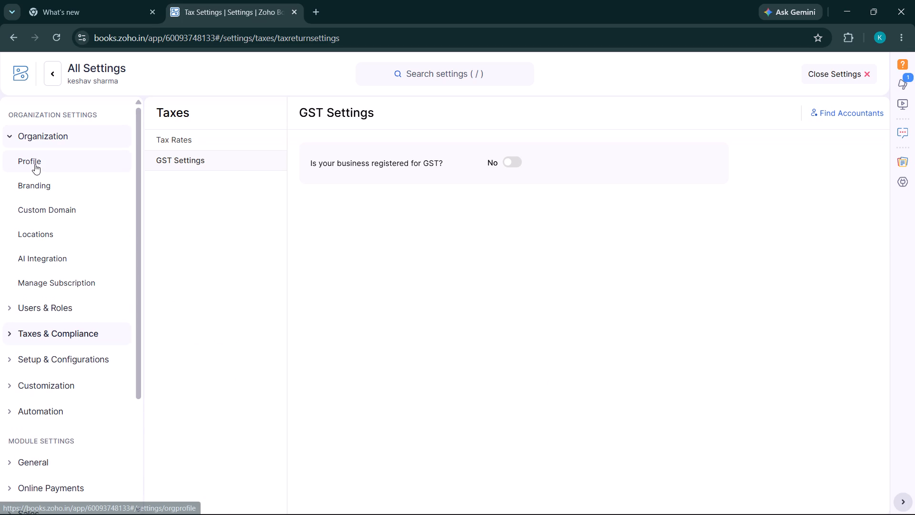
click(35, 164)
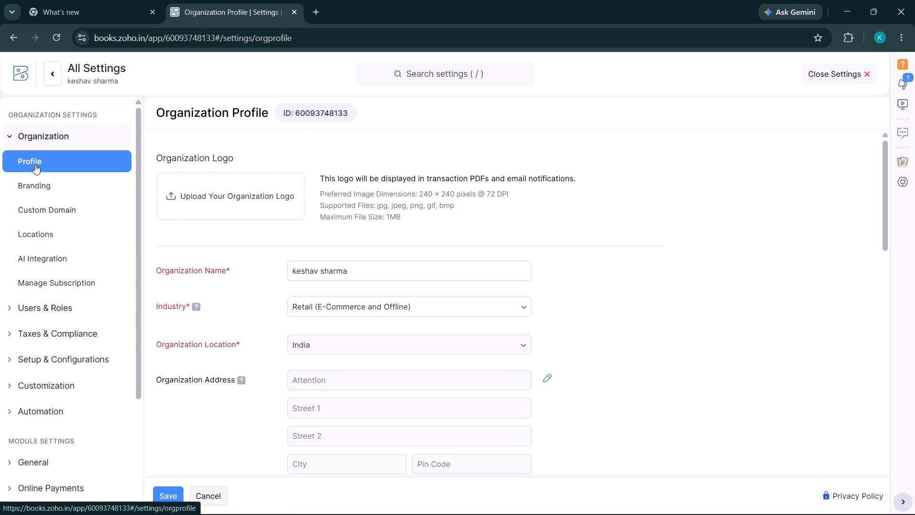
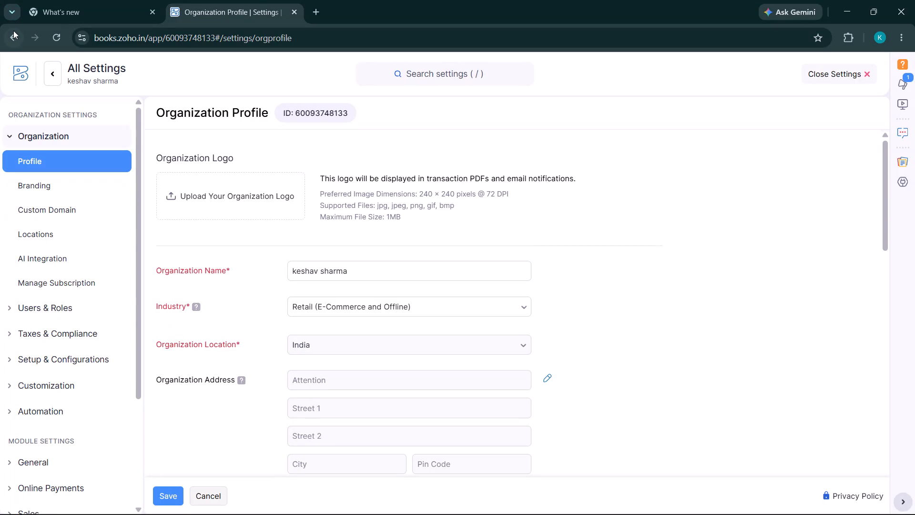
Leave the organization settings and go back to the Home dashboard.
click(13, 31)
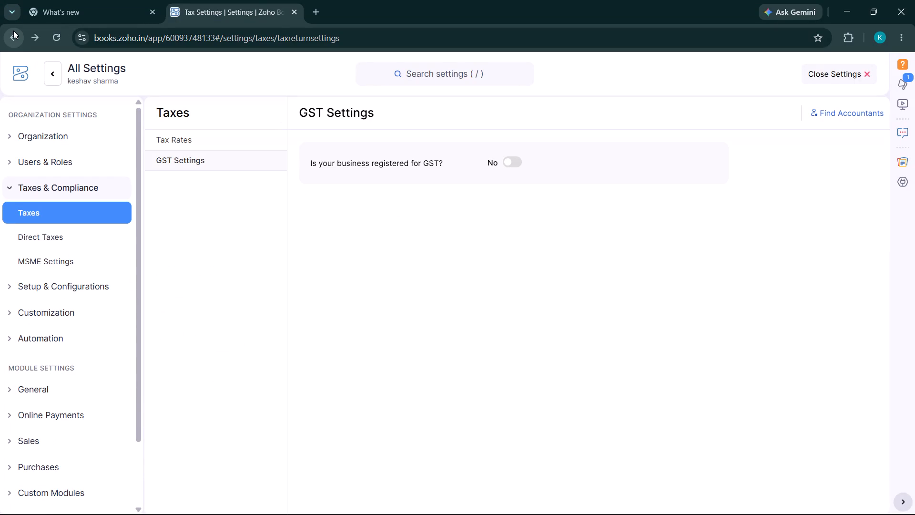
click(13, 31)
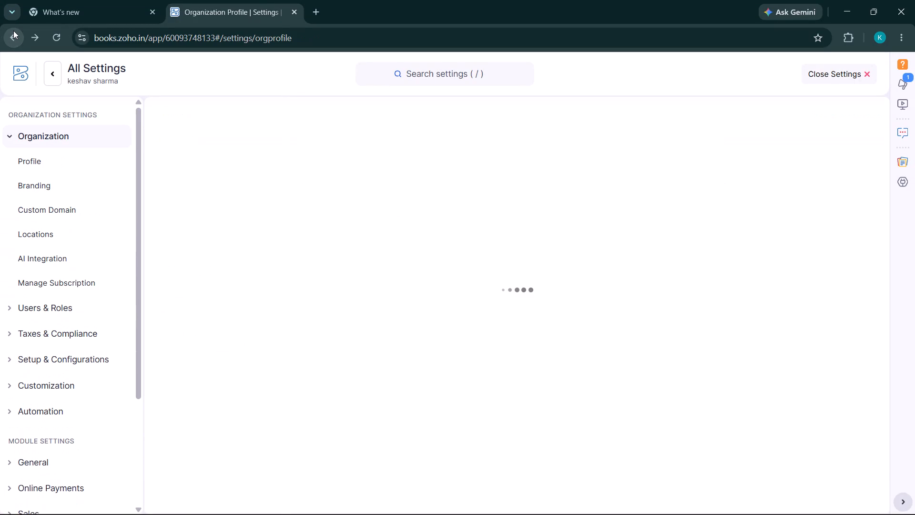
click(13, 31)
click(13, 31)
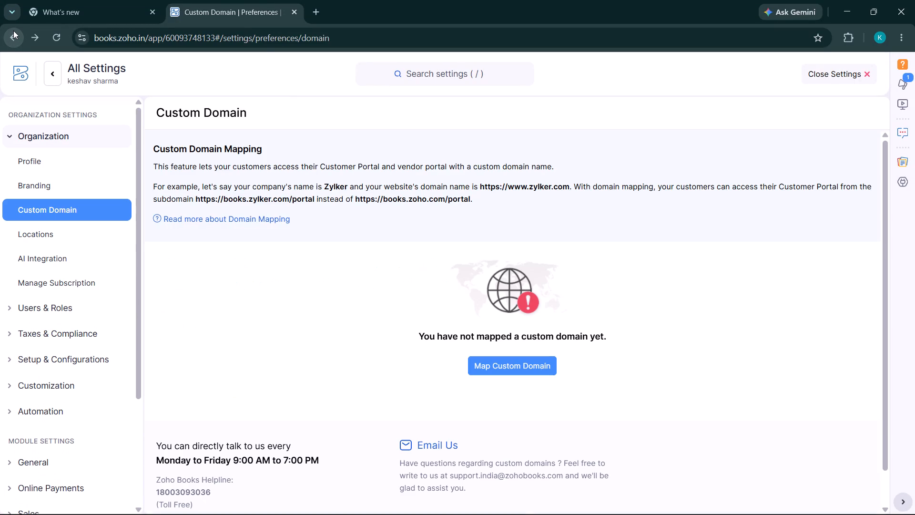
click(13, 31)
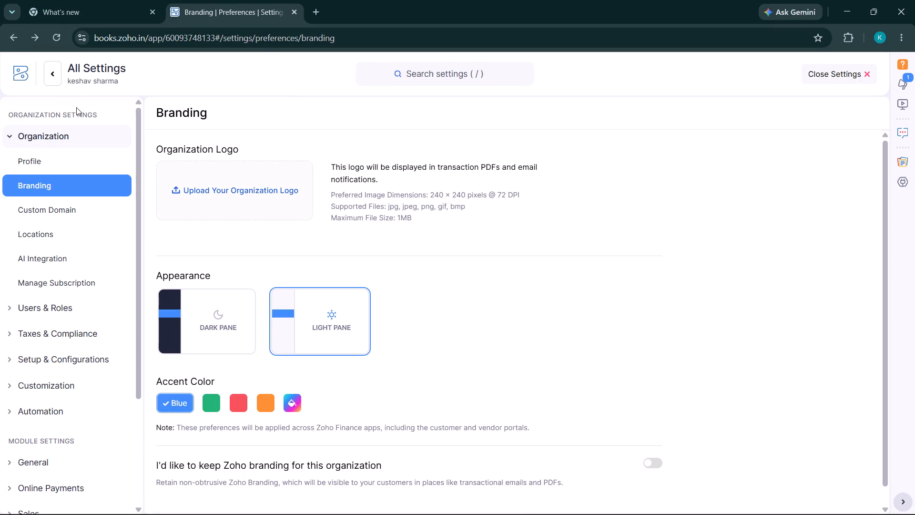
click(54, 81)
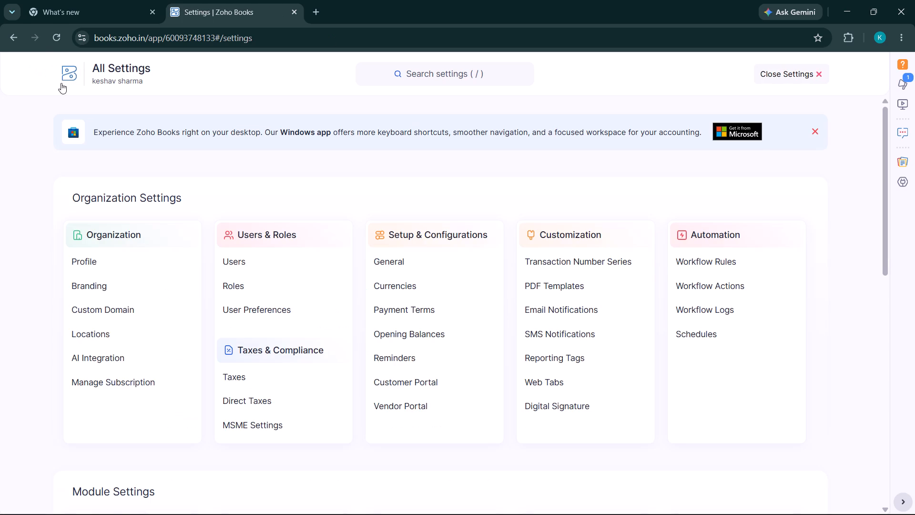
click(9, 43)
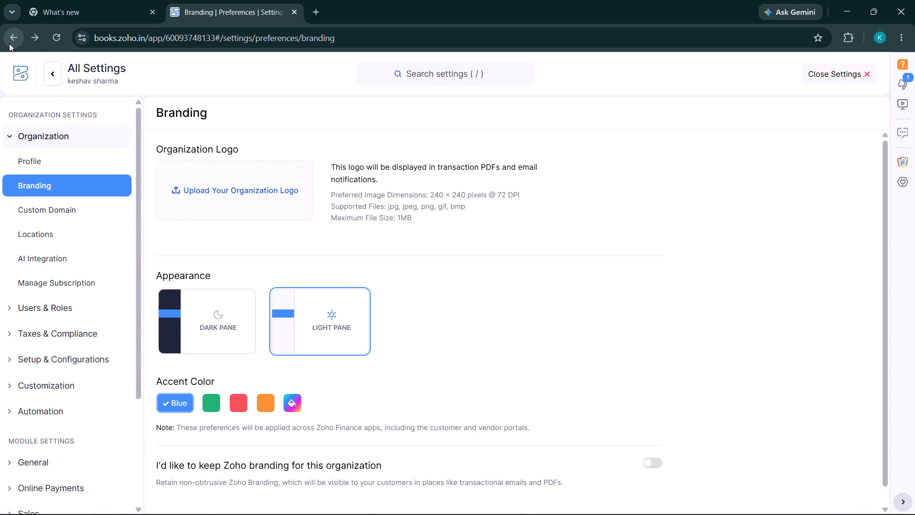
double_click(9, 43)
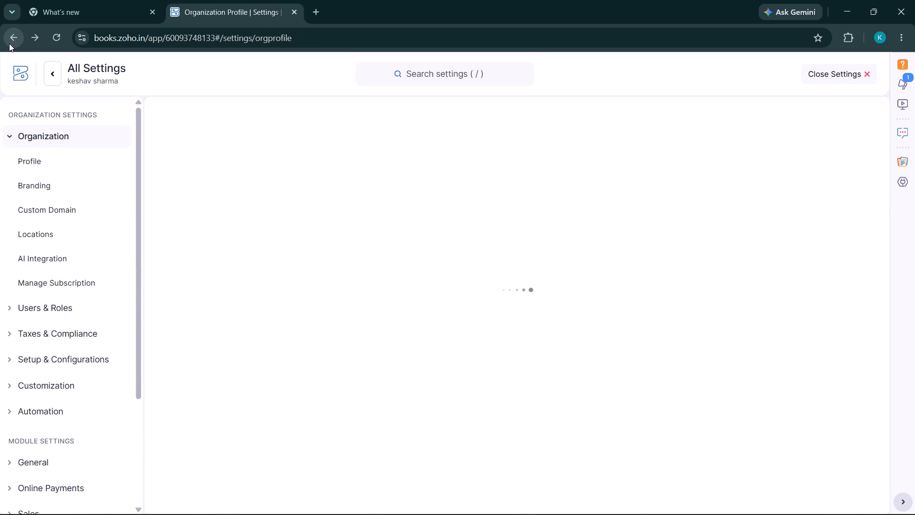
double_click(9, 43)
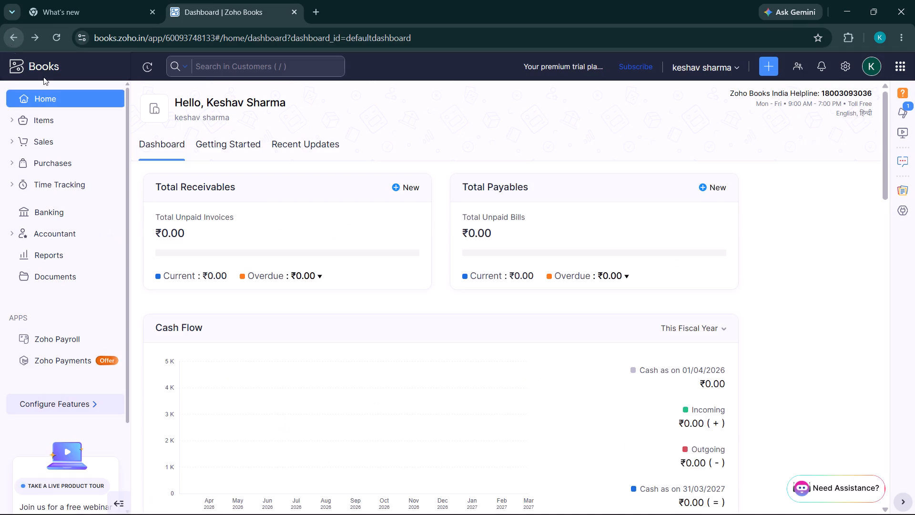
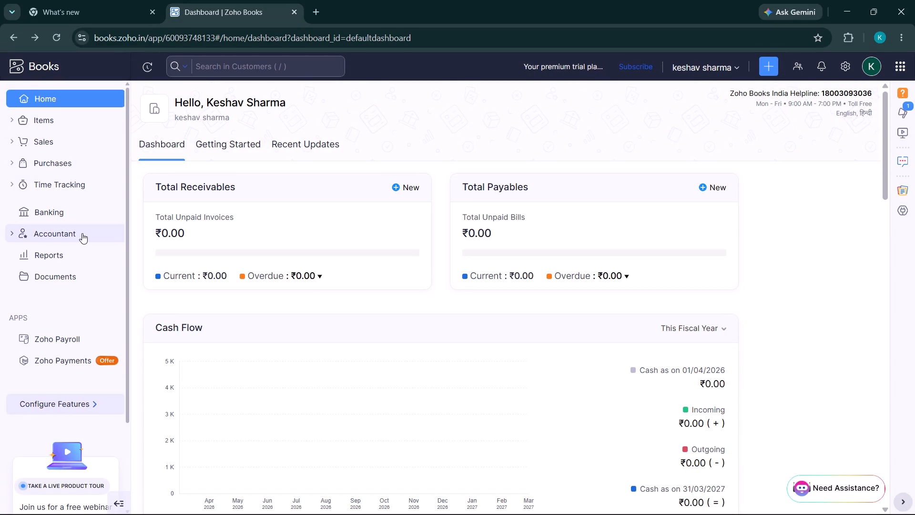
Open the Chart of Accounts under Accountant and look through the active accounts and their types.
click(46, 231)
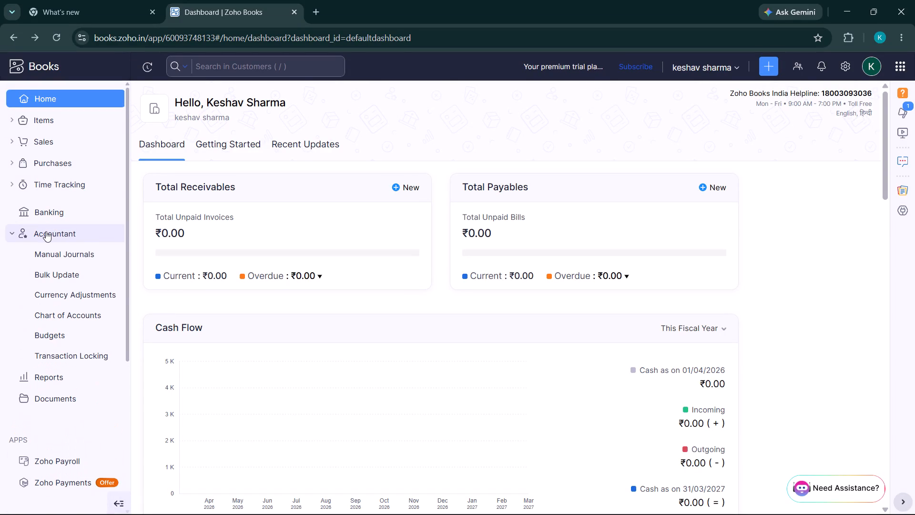
click(47, 316)
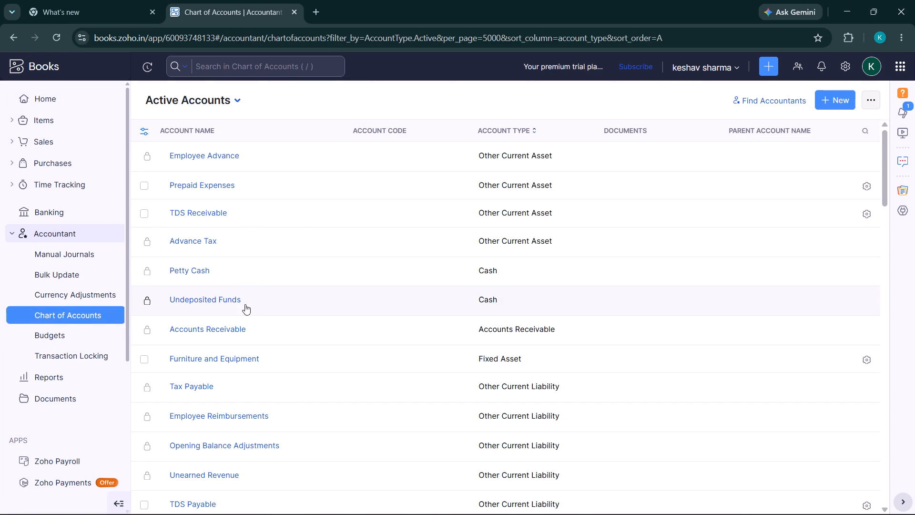
scroll(253, 302, down, 18)
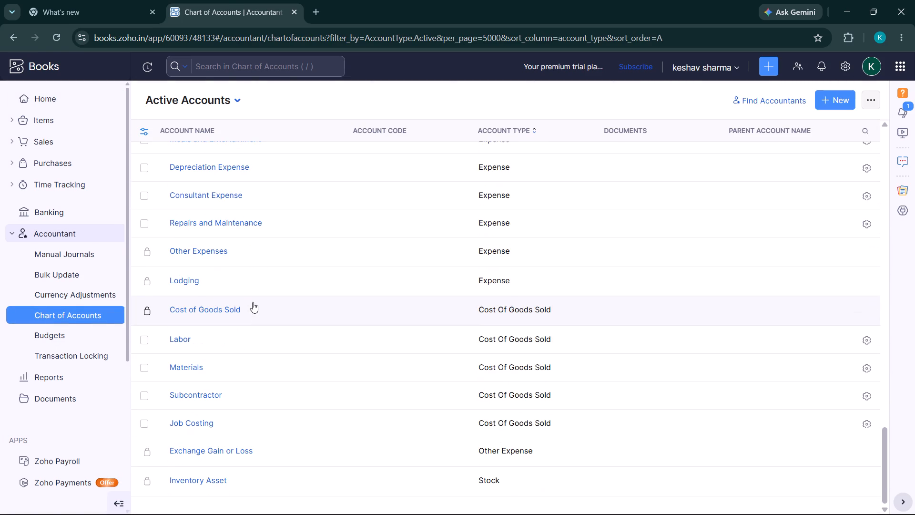
scroll(253, 302, up, 15)
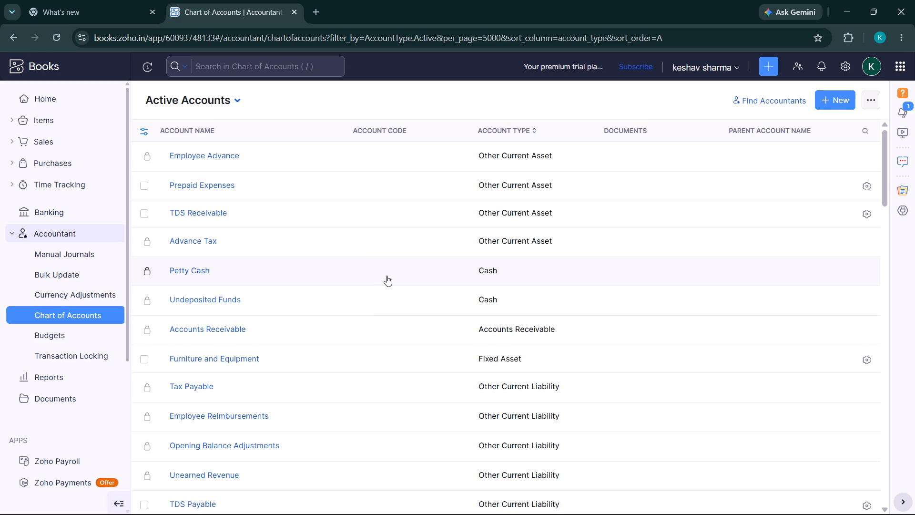
scroll(386, 276, down, 2)
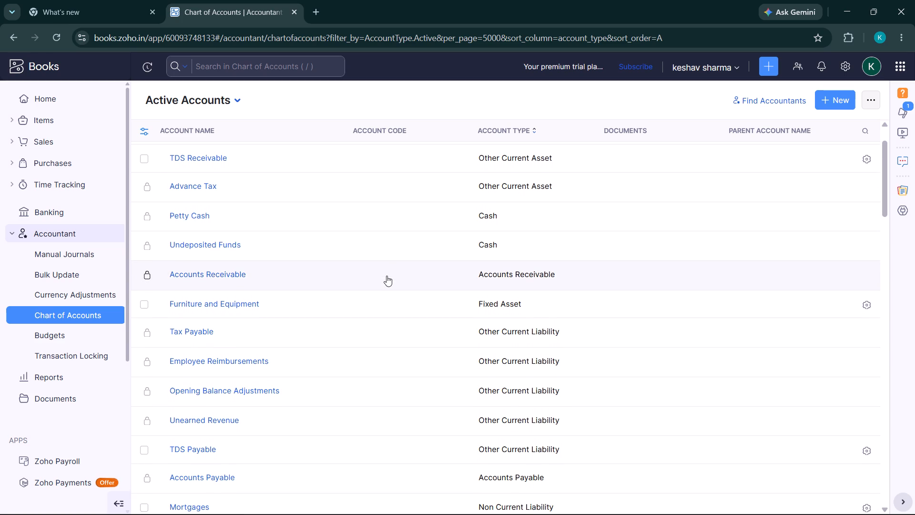
scroll(386, 276, down, 1)
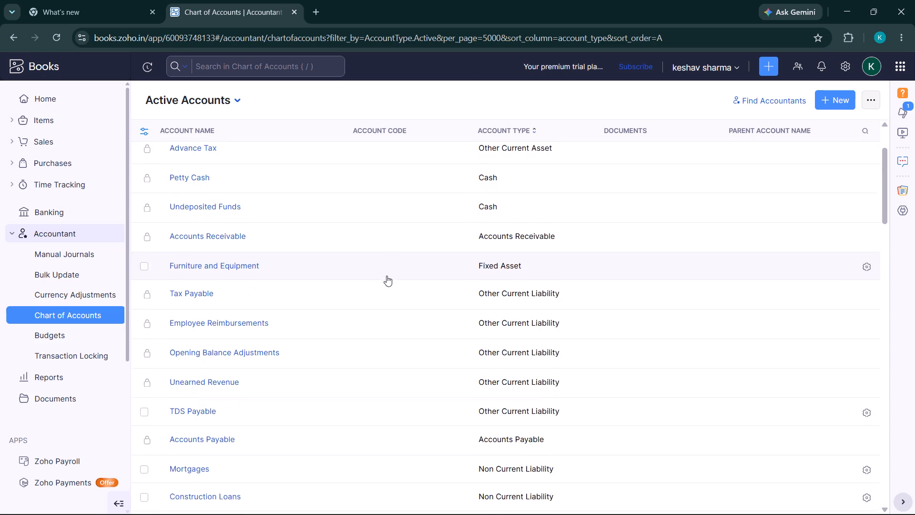
scroll(386, 276, down, 2)
scroll(386, 276, up, 2)
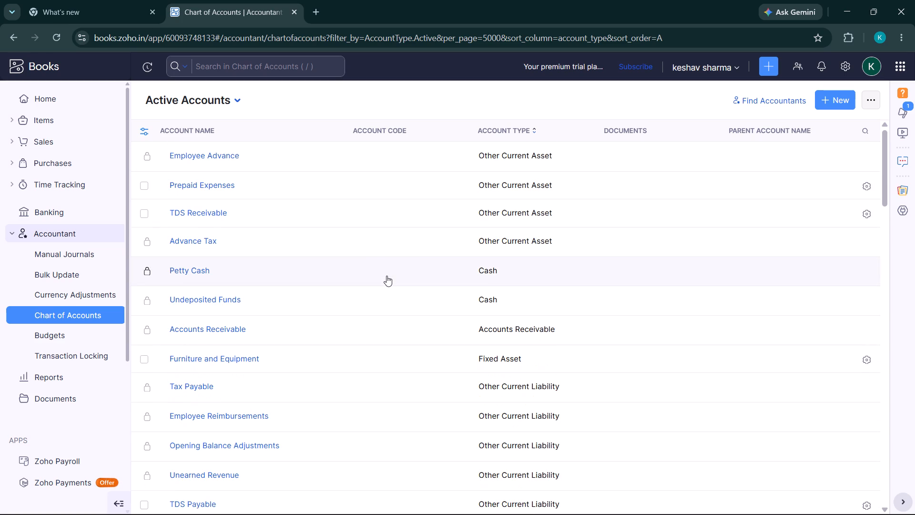
Reverse the account type sort order, restore ascending order, and review the liability, equity, income and expense accounts.
click(535, 130)
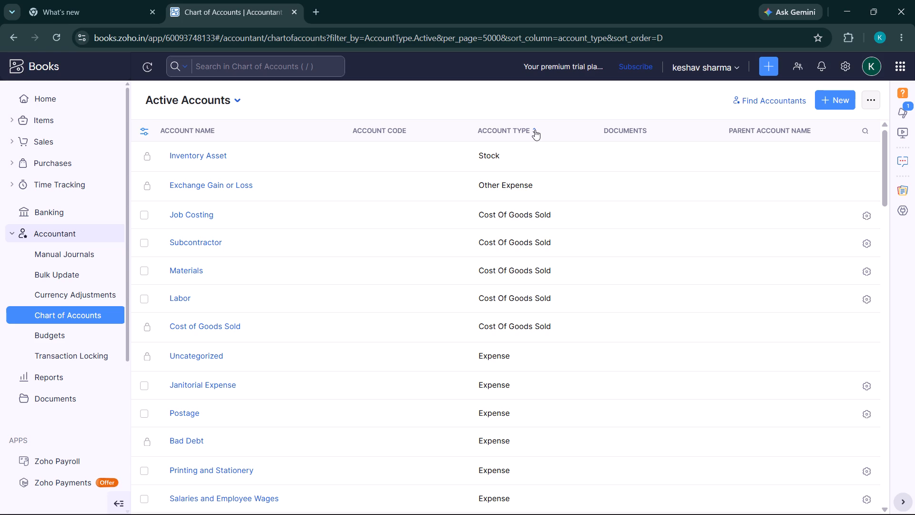
click(535, 130)
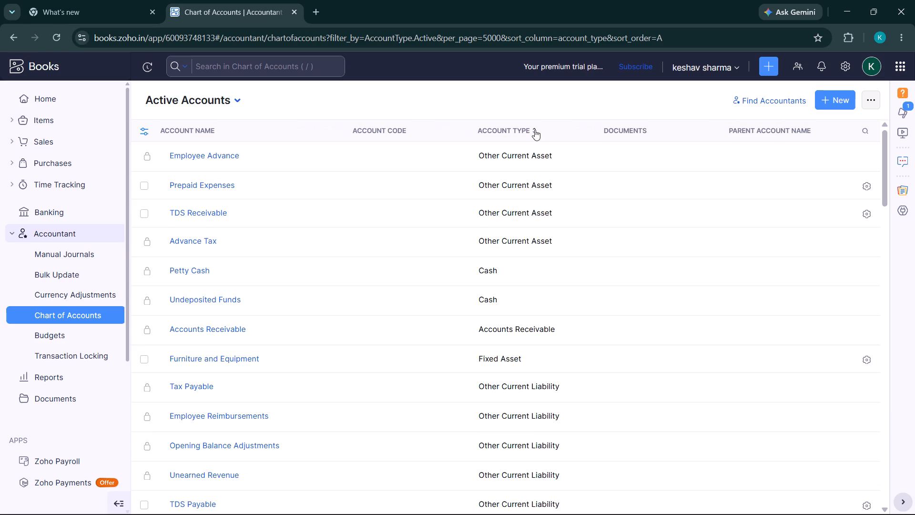
scroll(476, 300, down, 9)
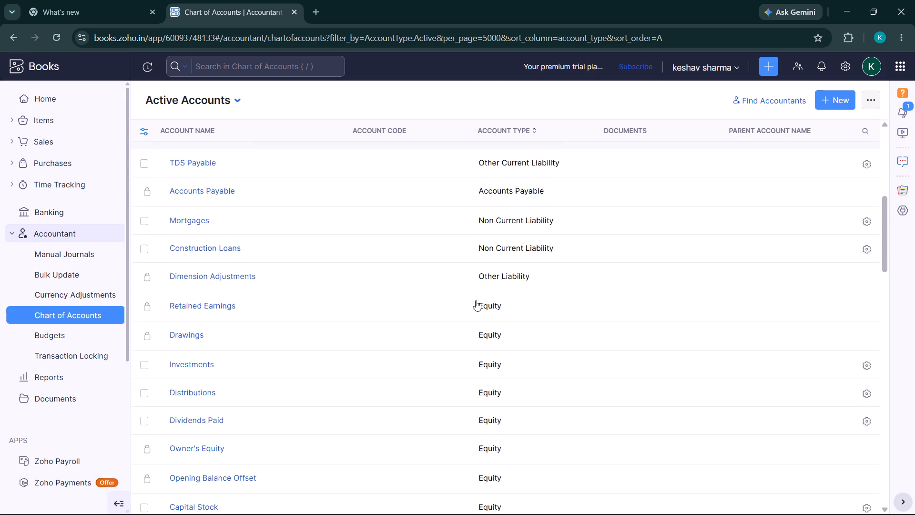
scroll(476, 300, down, 4)
scroll(476, 300, up, 8)
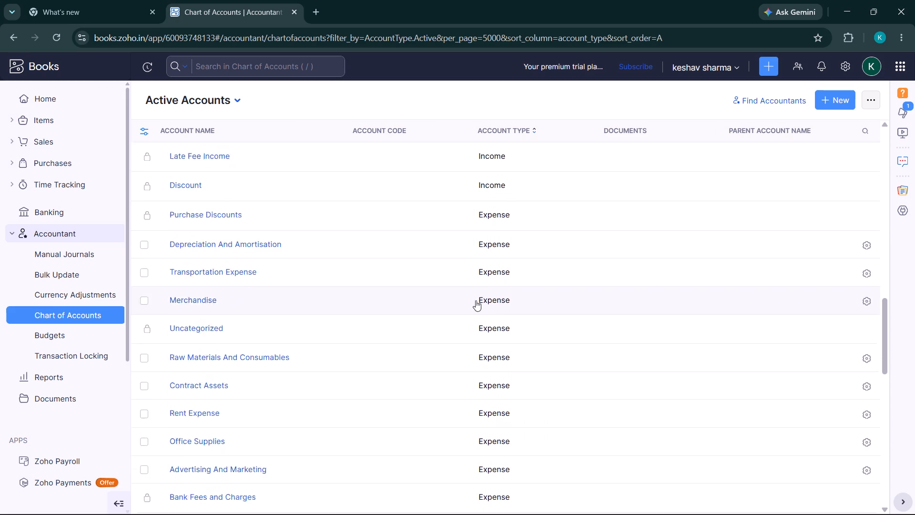
scroll(476, 300, up, 6)
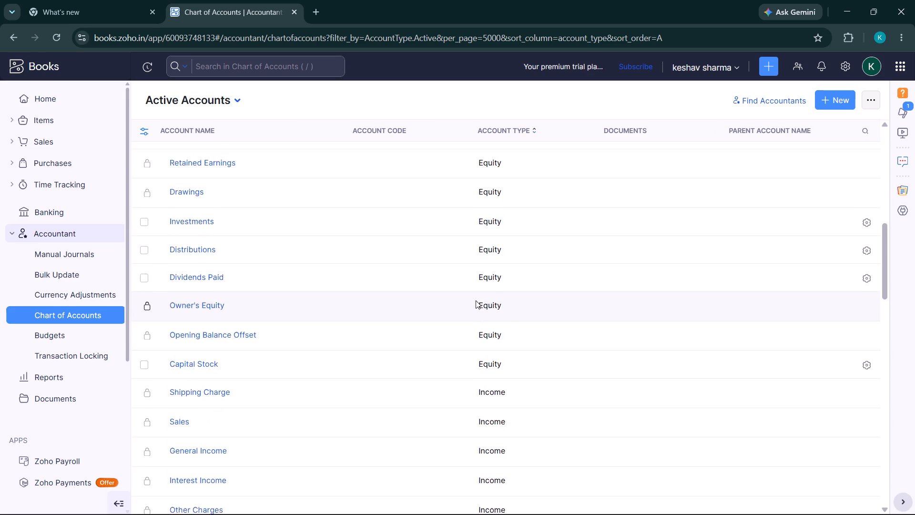
scroll(476, 300, up, 1)
scroll(476, 300, down, 5)
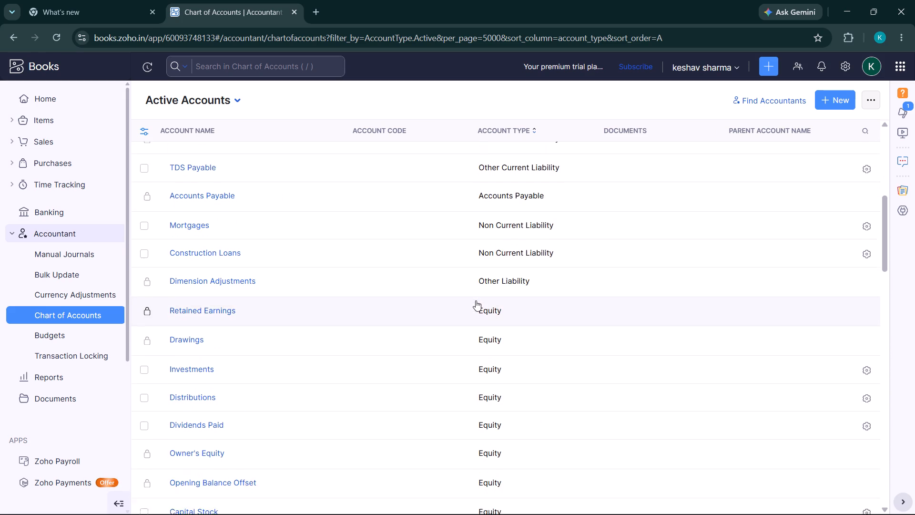
scroll(476, 300, down, 1)
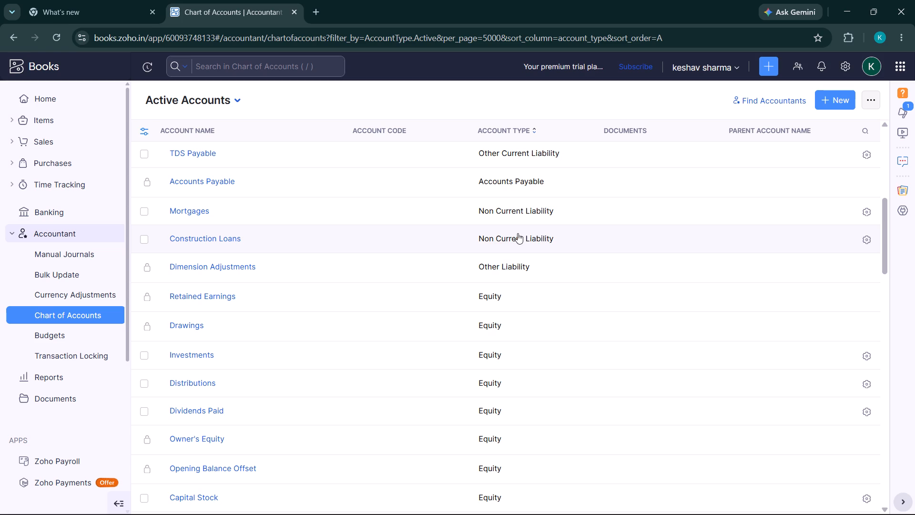
scroll(518, 233, right, 2)
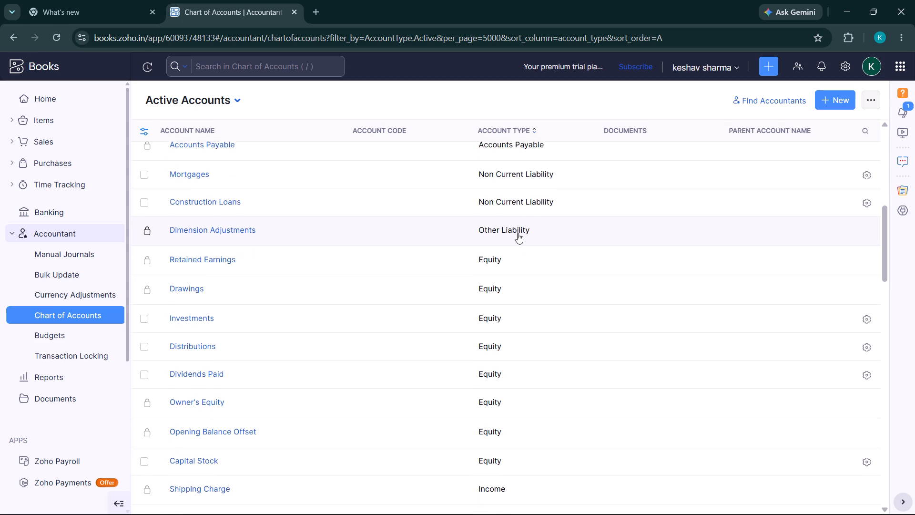
scroll(518, 233, right, 2)
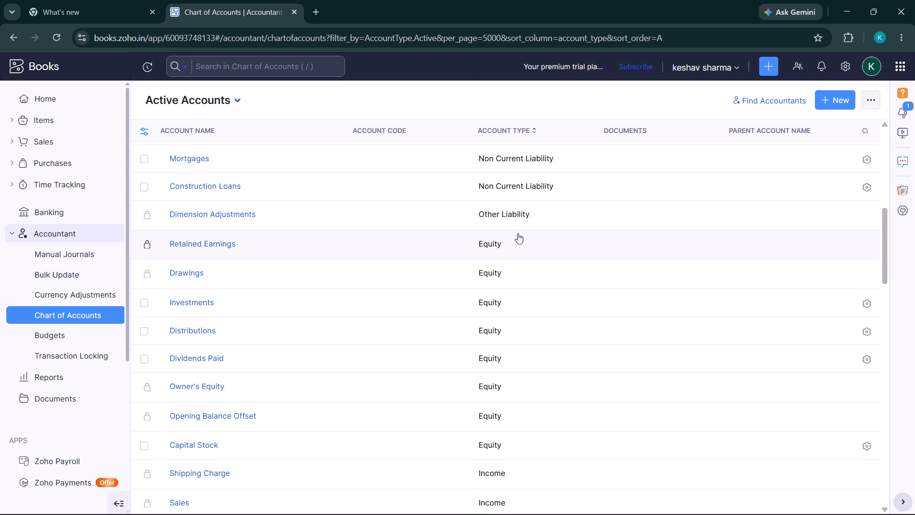
scroll(518, 233, right, 5)
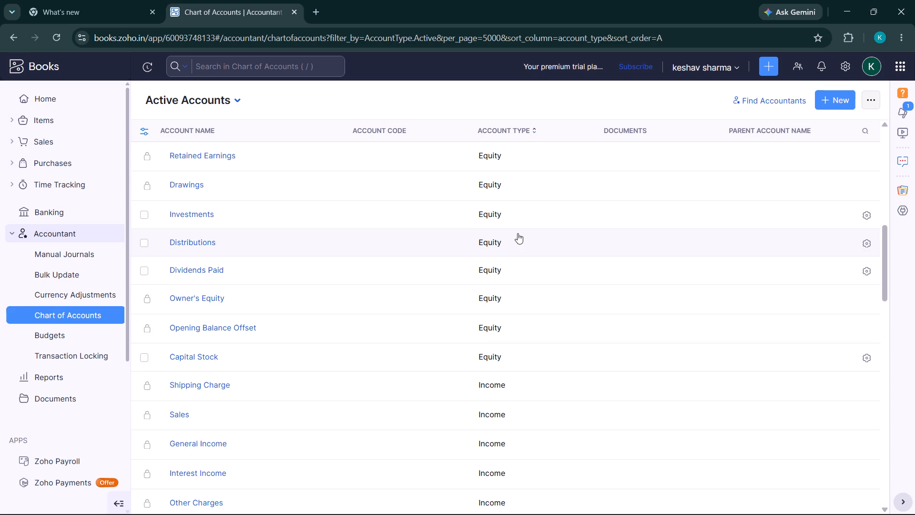
scroll(518, 233, right, 8)
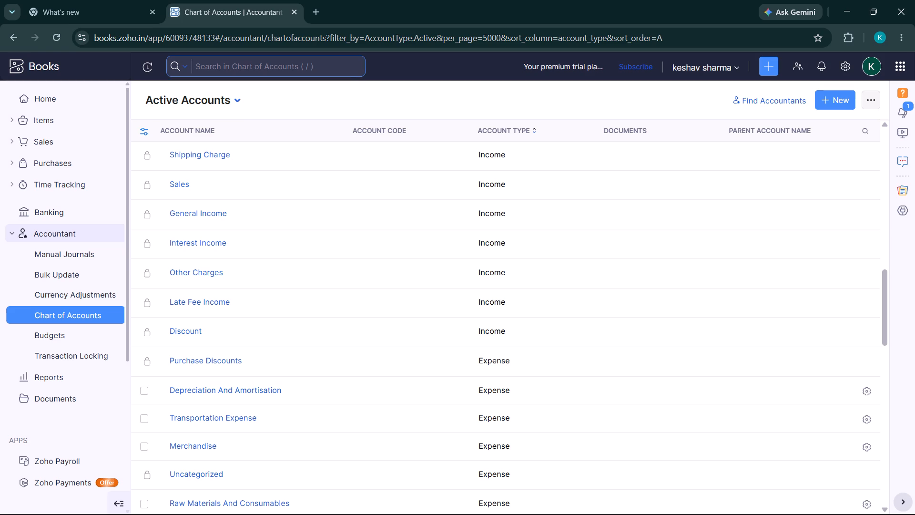
Search the chart of accounts for "creditor".
click(217, 64)
key(c)
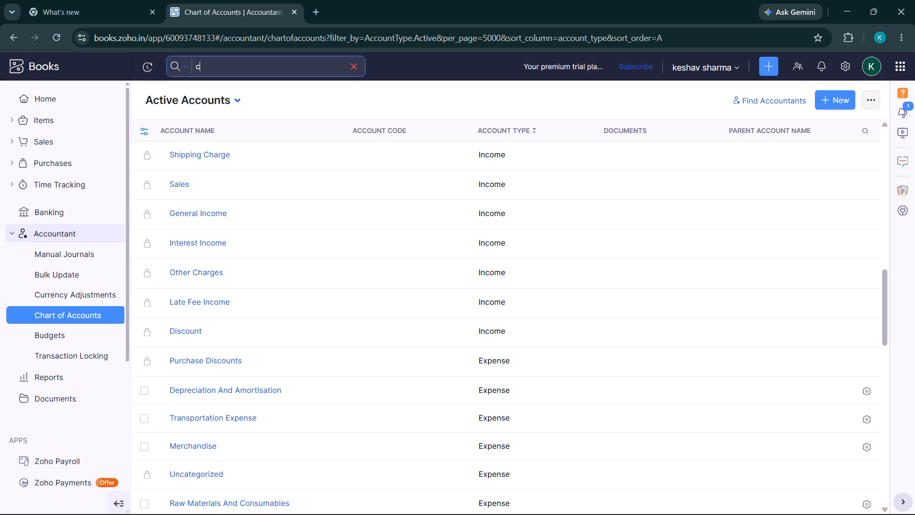
text(red)
text(itor)
key(Return)
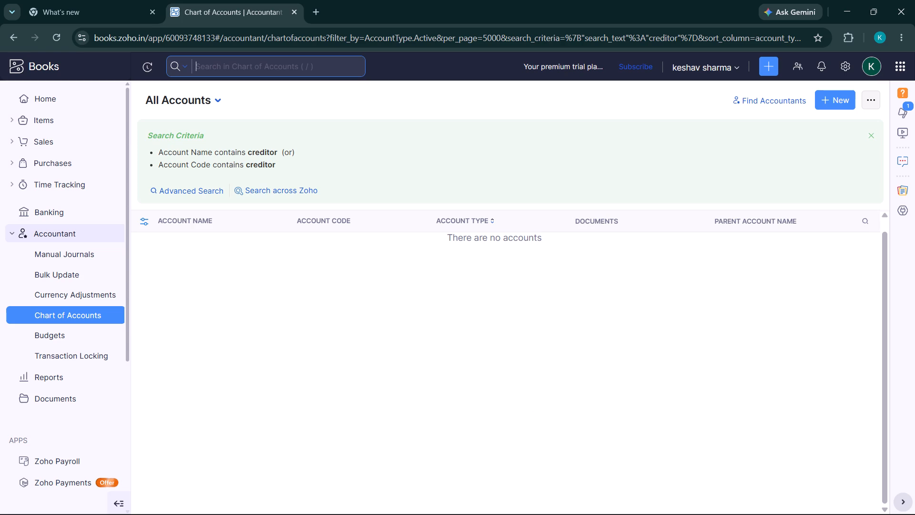
Search the chart of accounts for "payable".
click(205, 58)
text(payable)
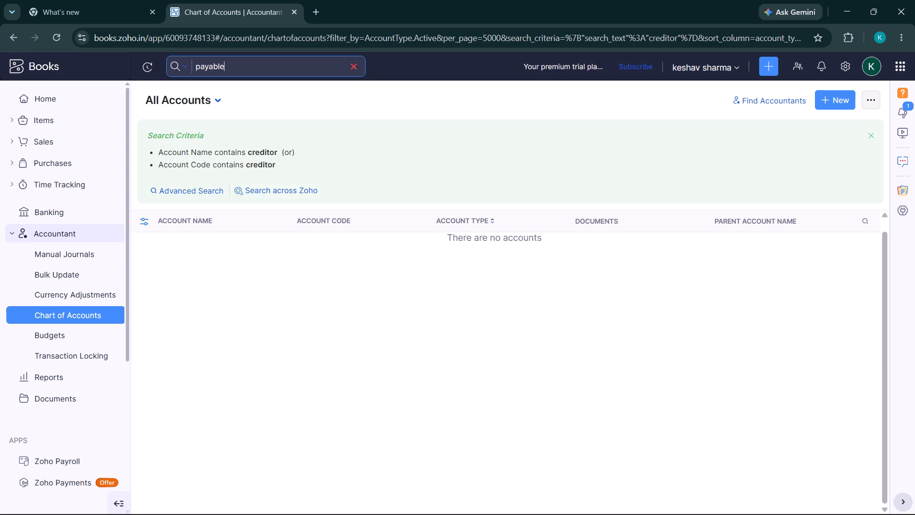
key(Return)
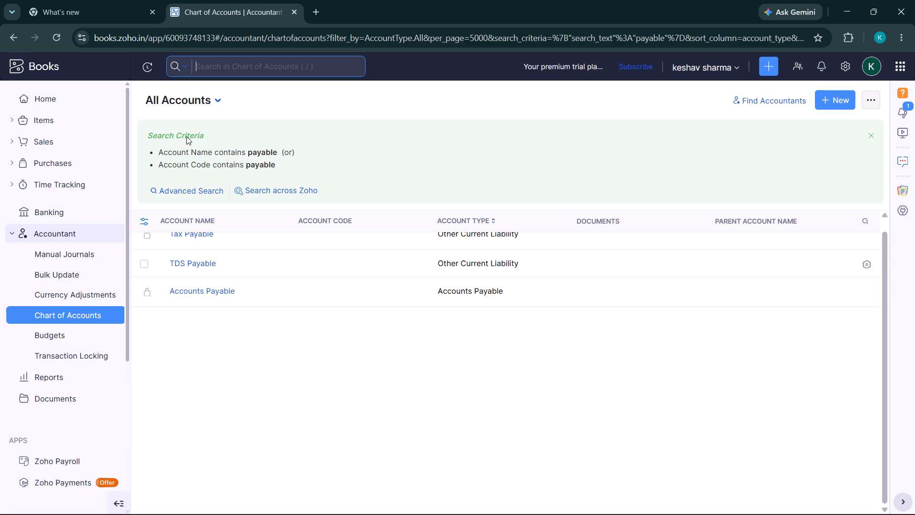
click(149, 68)
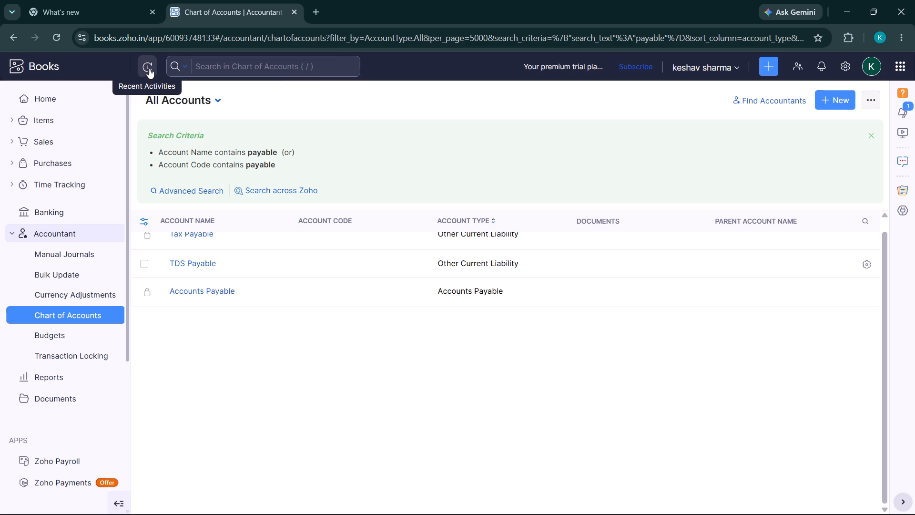
click(149, 68)
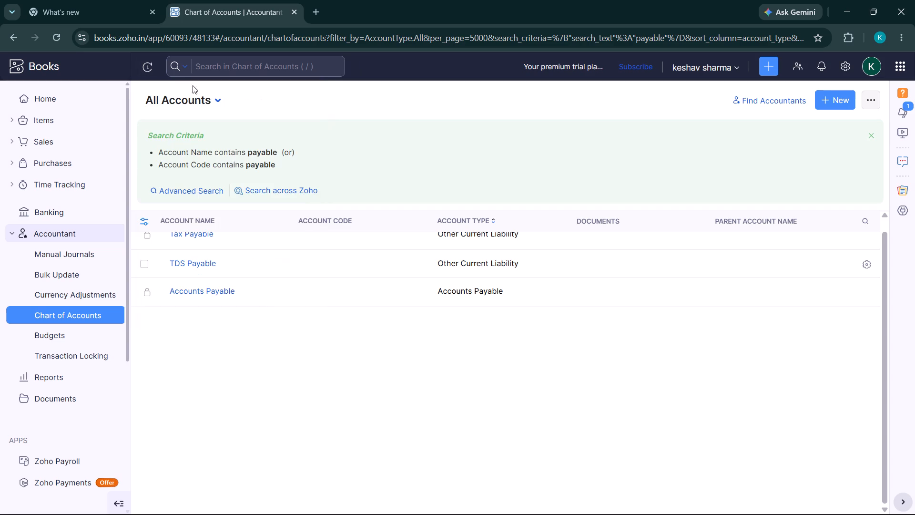
Clear the search by switching the chart of accounts to the All Accounts view.
click(209, 99)
click(221, 132)
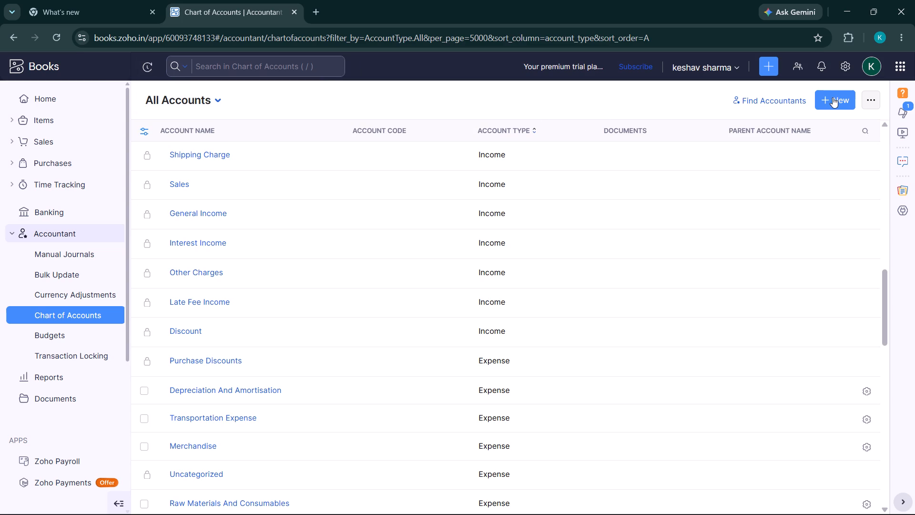
Start a new account and examine the available asset, liability, equity, income and expense account types.
click(847, 95)
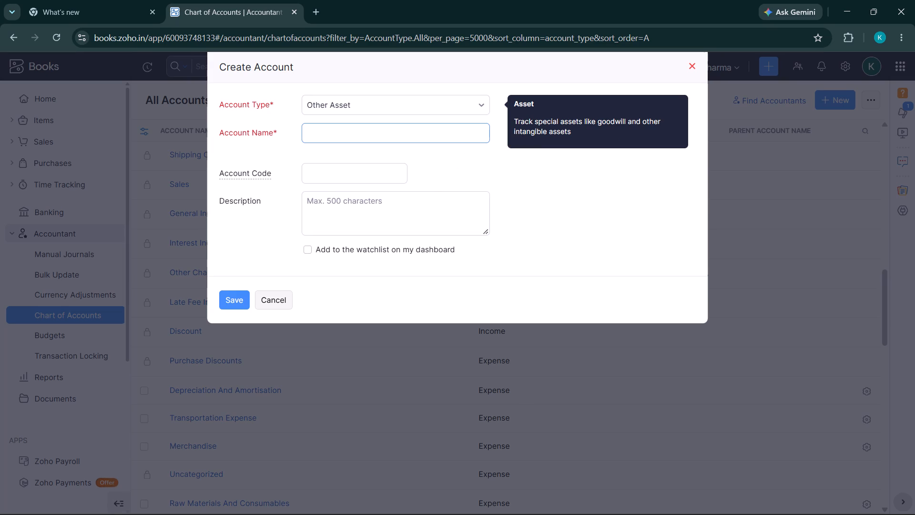
click(482, 103)
scroll(378, 208, down, 2)
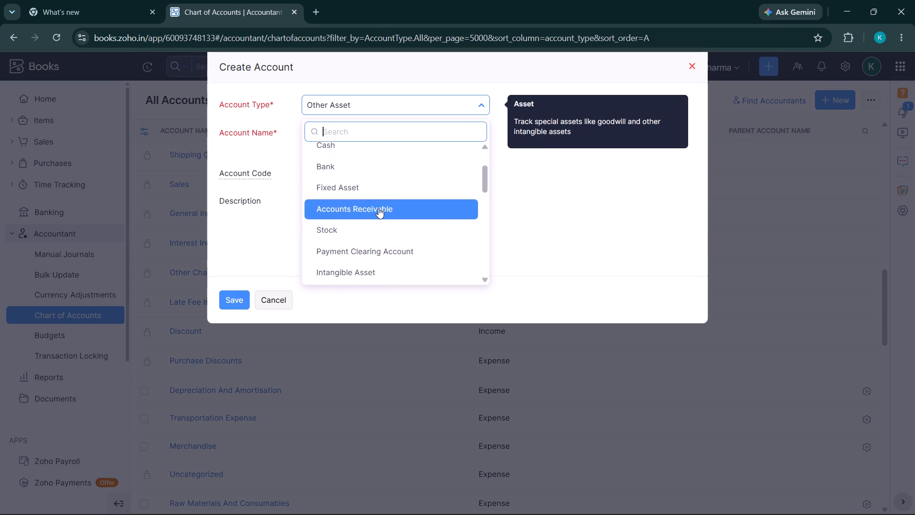
scroll(378, 208, down, 2)
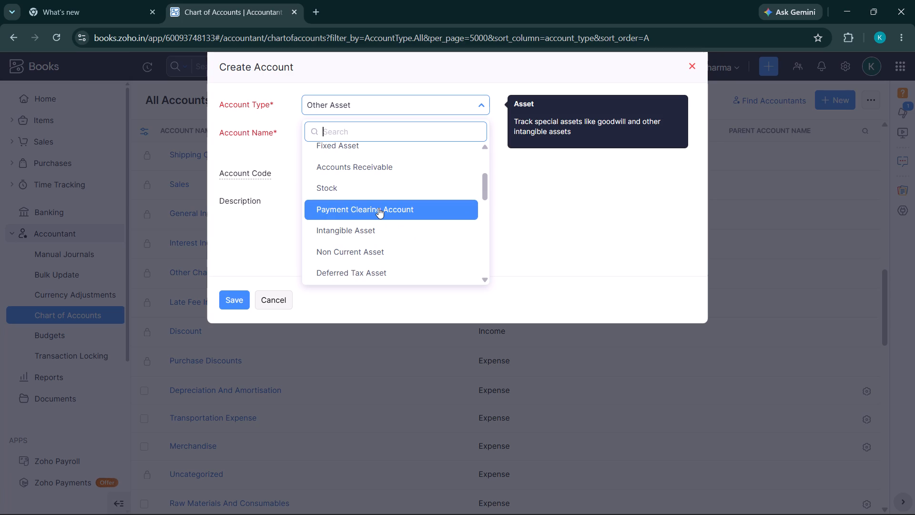
scroll(378, 208, right, 2)
scroll(374, 262, down, 1)
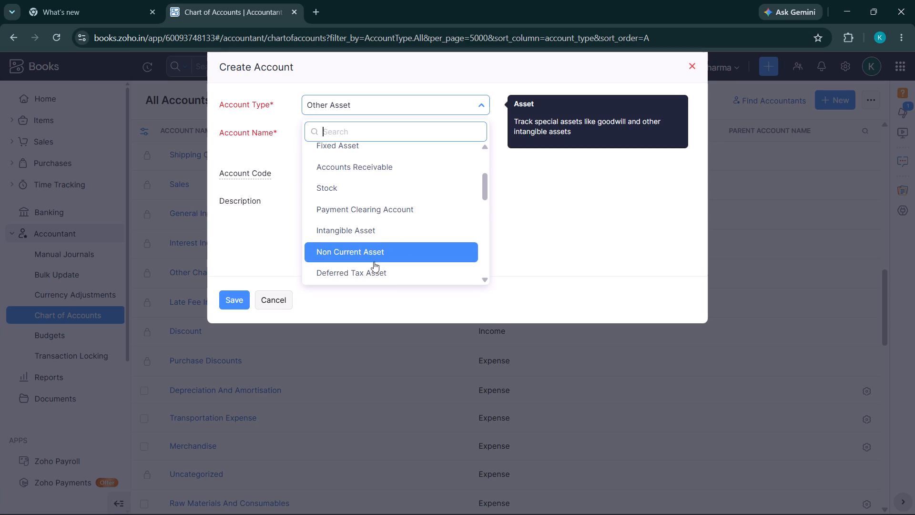
scroll(374, 262, down, 1)
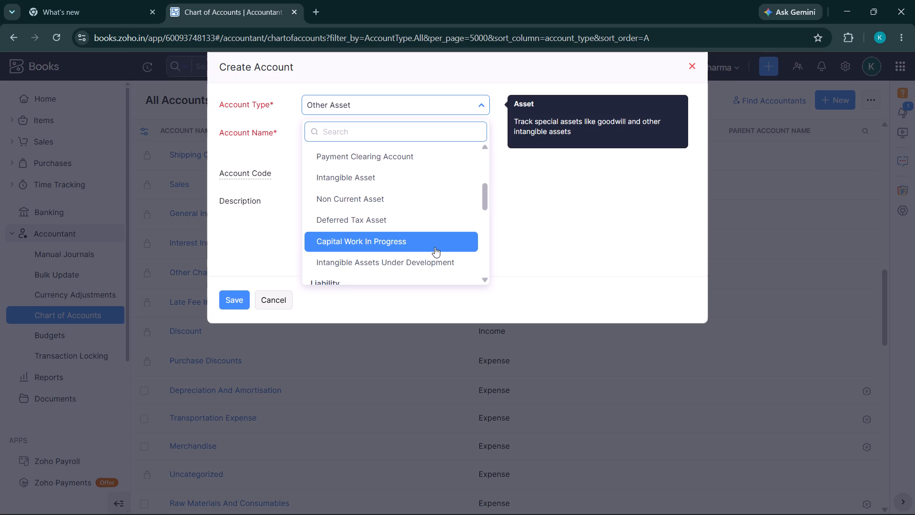
scroll(435, 247, down, 11)
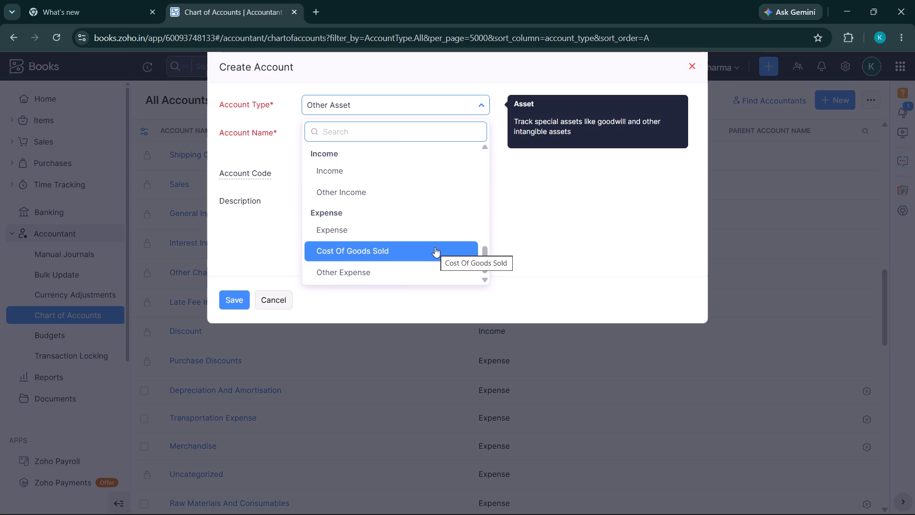
scroll(387, 247, up, 1)
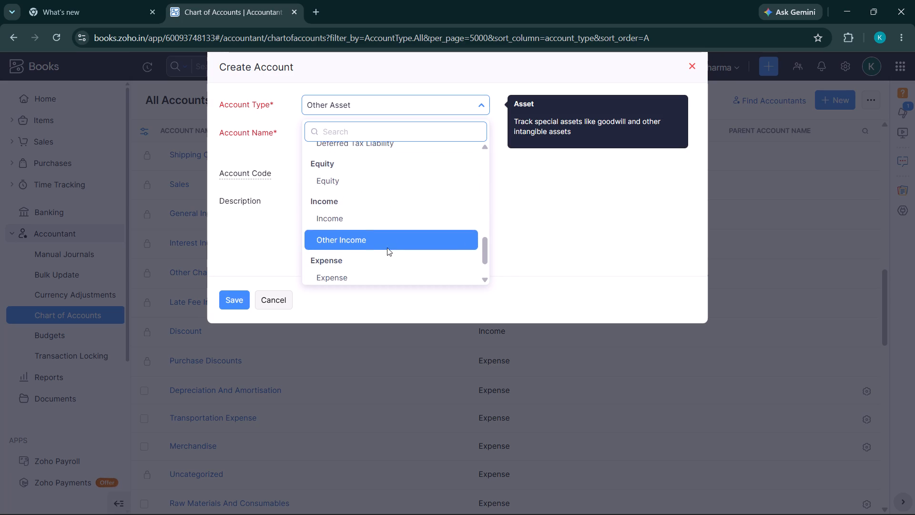
scroll(387, 247, up, 2)
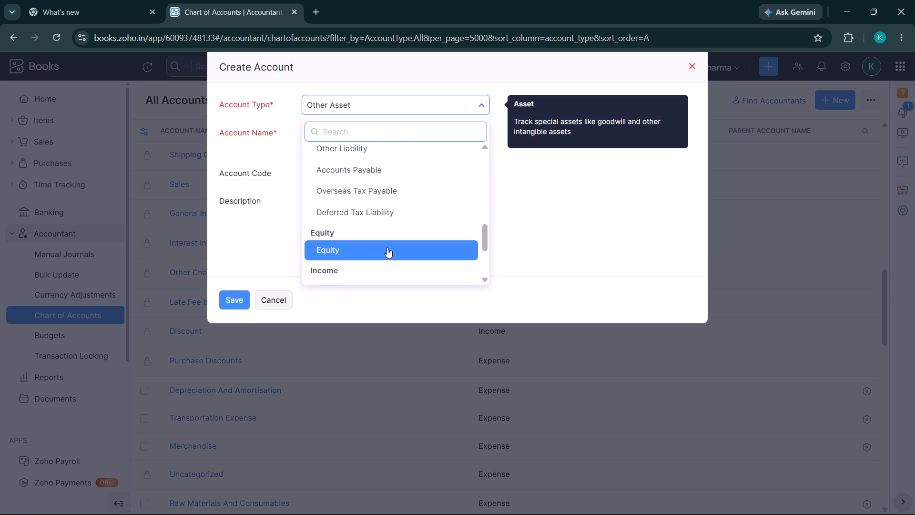
scroll(387, 247, right, 1)
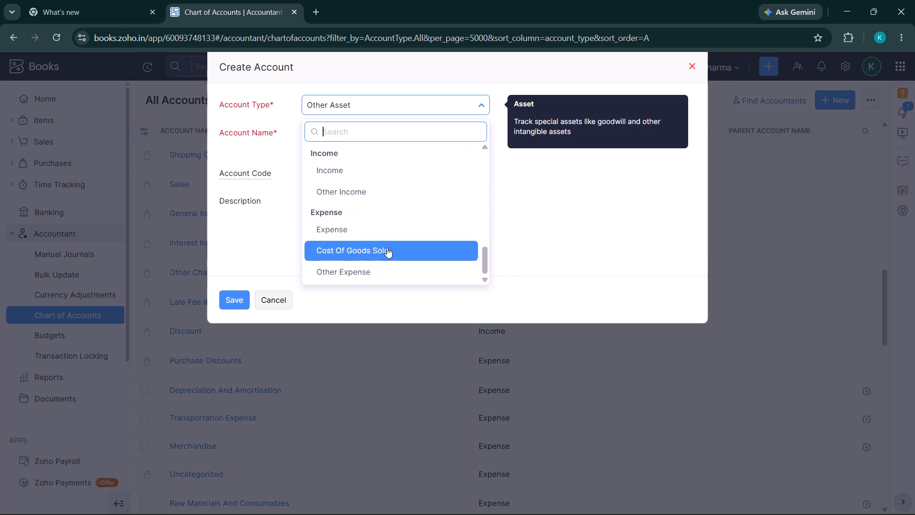
scroll(387, 247, right, 1)
scroll(387, 247, up, 1)
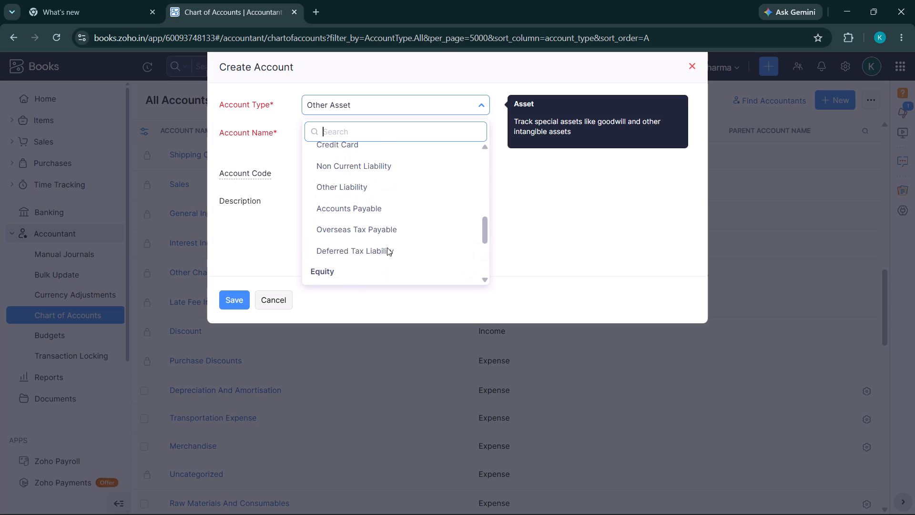
scroll(387, 247, up, 1)
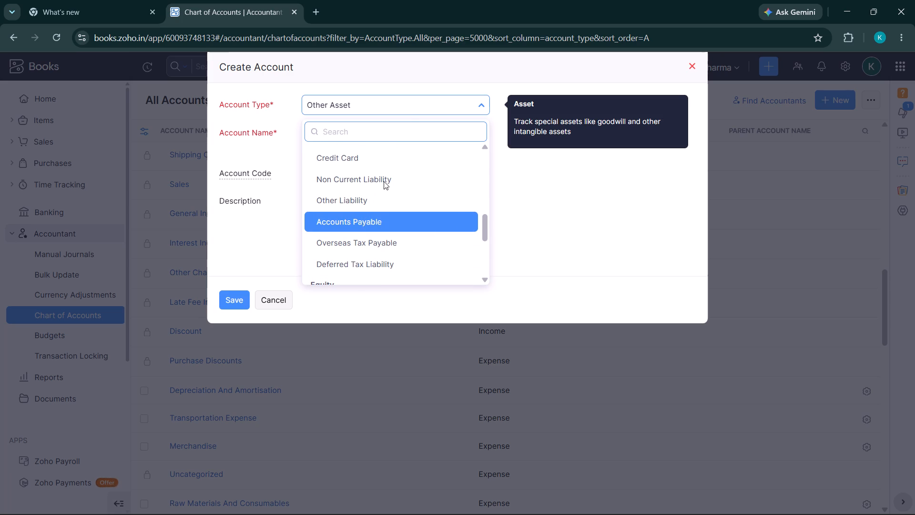
click(428, 109)
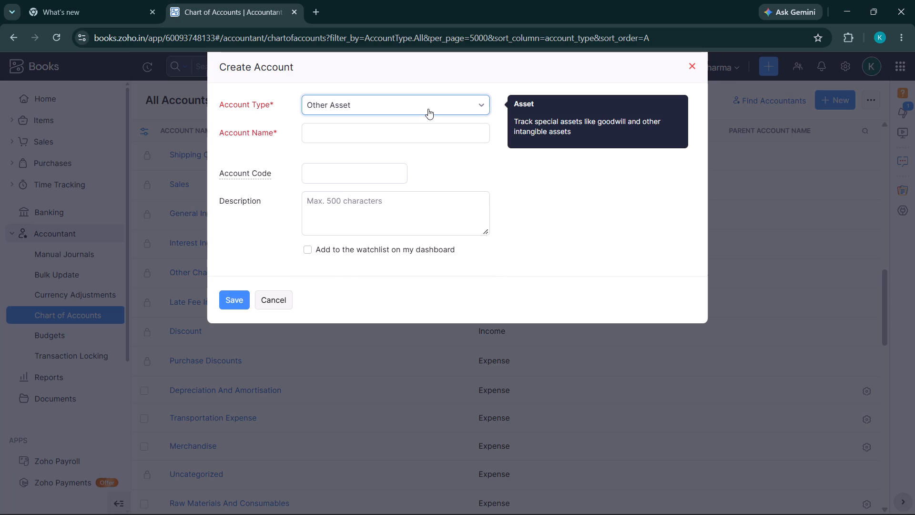
Set the new account's type to Accounts Payable from the liability types.
click(428, 109)
scroll(378, 207, right, 2)
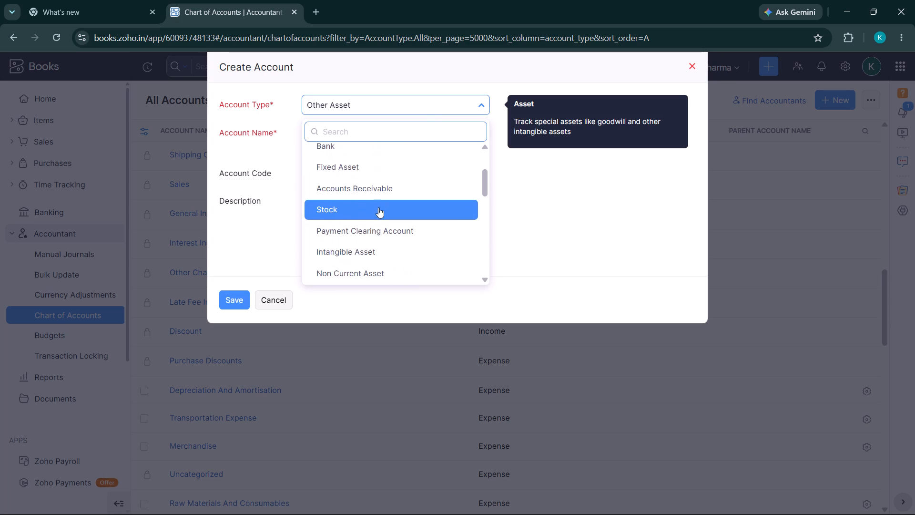
scroll(378, 207, right, 2)
scroll(378, 207, down, 1)
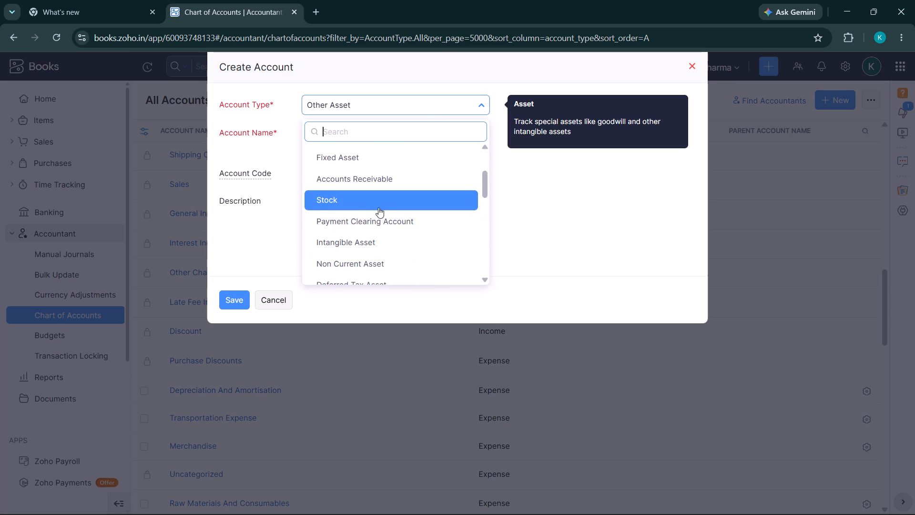
scroll(378, 207, down, 1)
scroll(378, 207, up, 1)
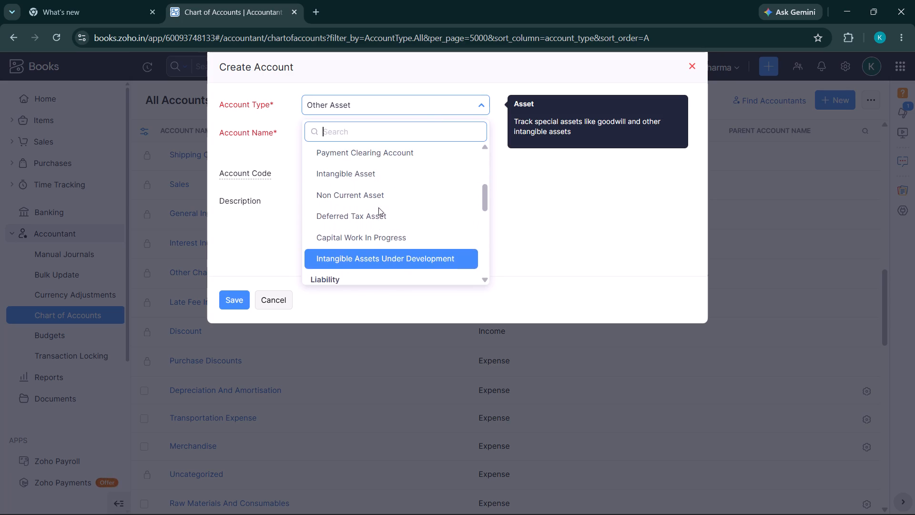
scroll(378, 207, up, 1)
scroll(378, 207, right, 1)
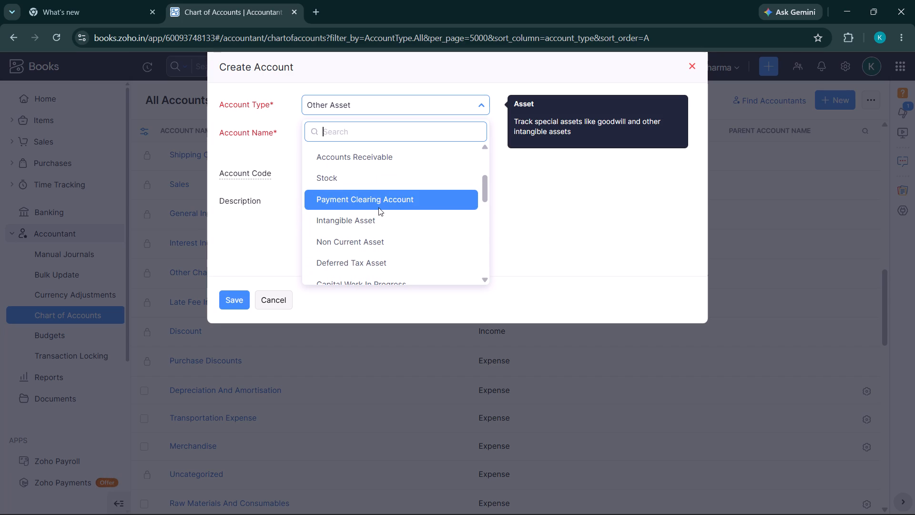
scroll(378, 207, right, 3)
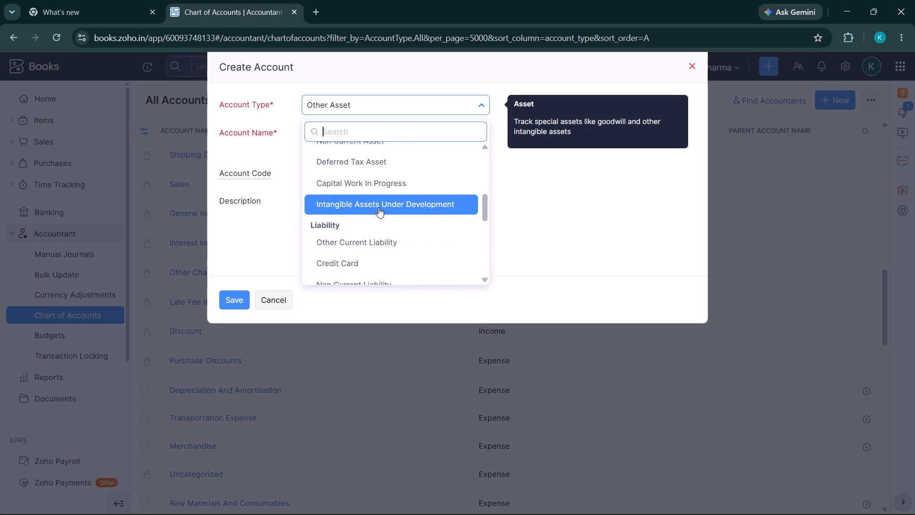
scroll(378, 207, right, 6)
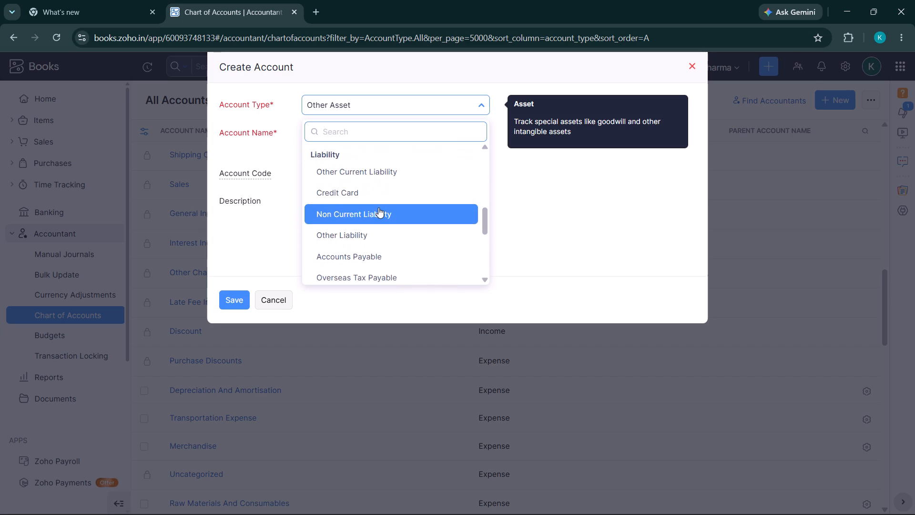
click(380, 247)
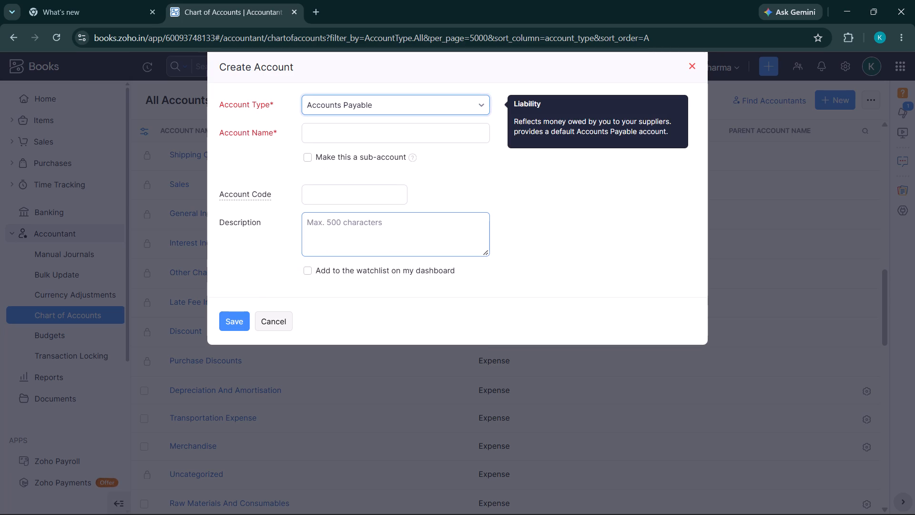
Name the new Accounts Payable account "sundry creditor" and save it.
click(330, 131)
text(creditor)
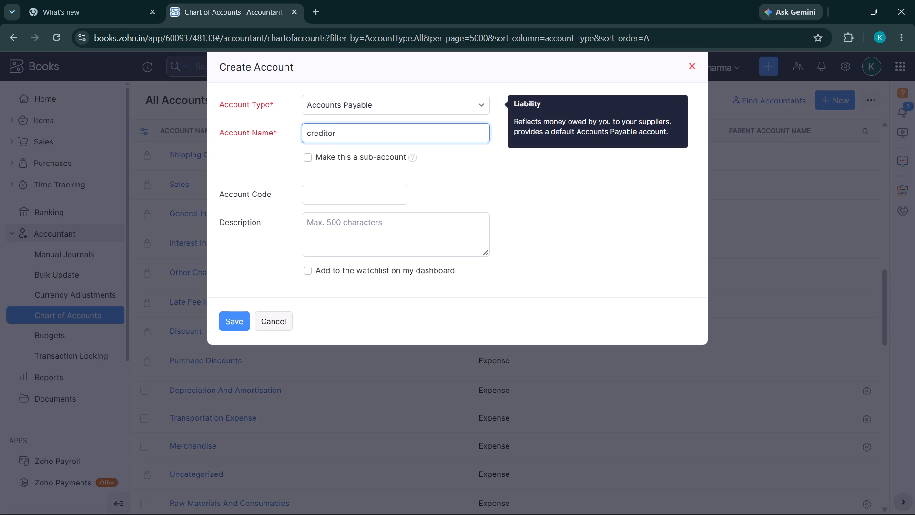
click(306, 136)
key(space)
text(s)
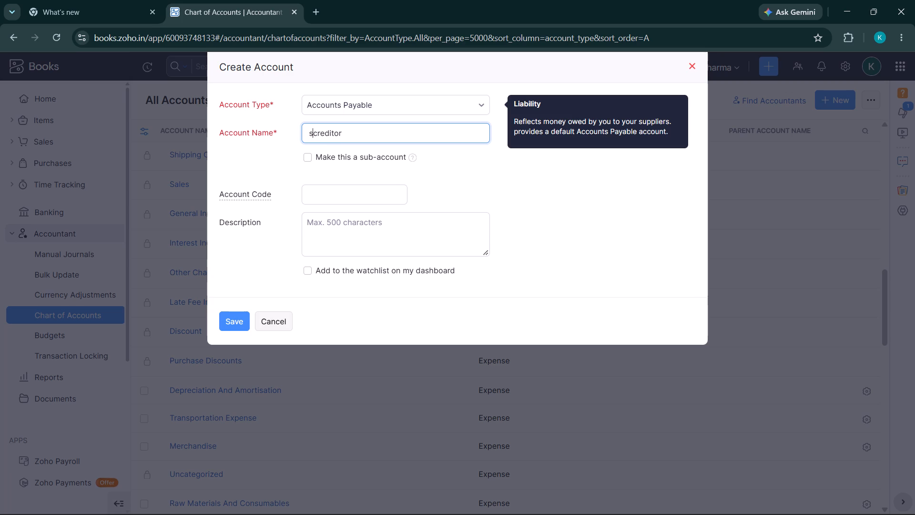
text(undary)
key(space)
click(331, 130)
key(BackSpace)
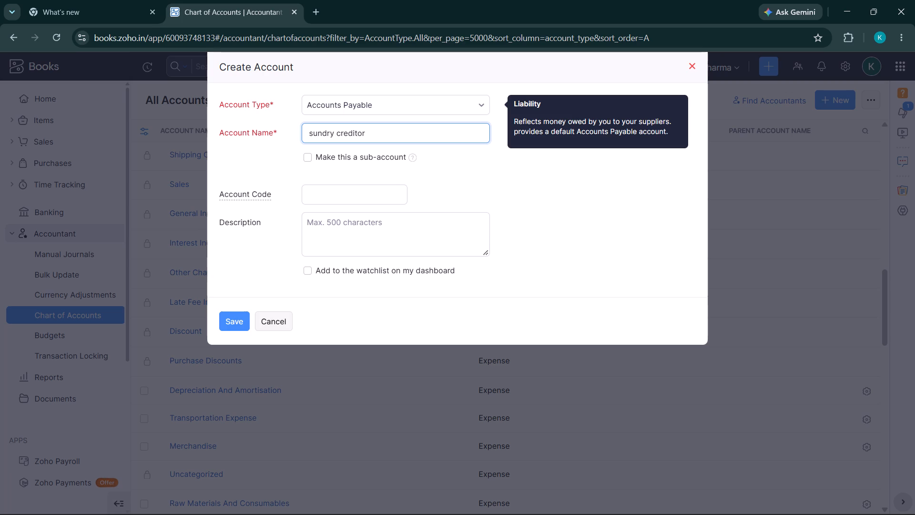
click(234, 321)
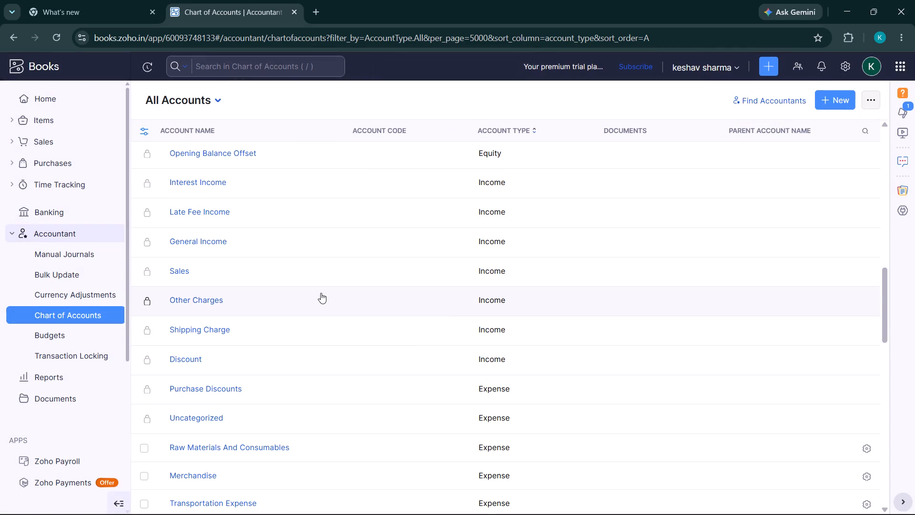
Look through the asset and liability accounts in the chart of accounts for the sundry creditor account.
scroll(321, 293, right, 1)
scroll(321, 293, up, 5)
scroll(321, 293, down, 2)
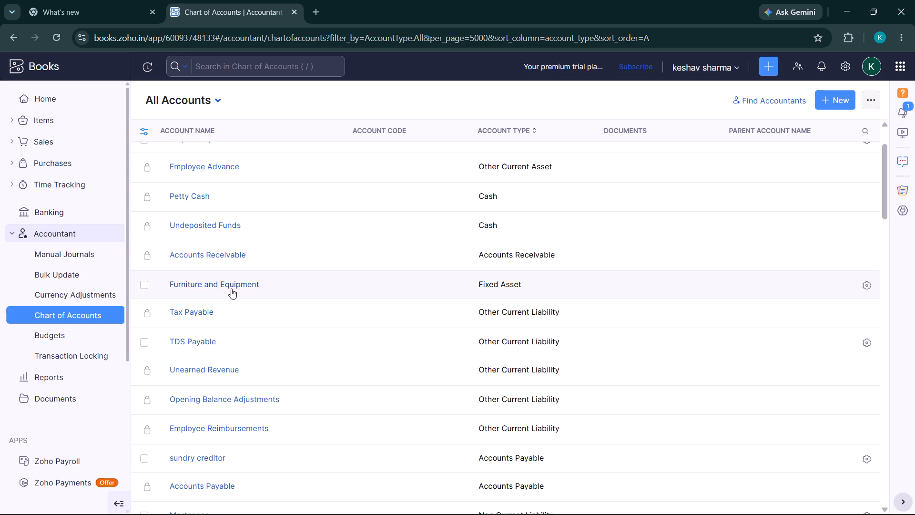
scroll(233, 288, up, 3)
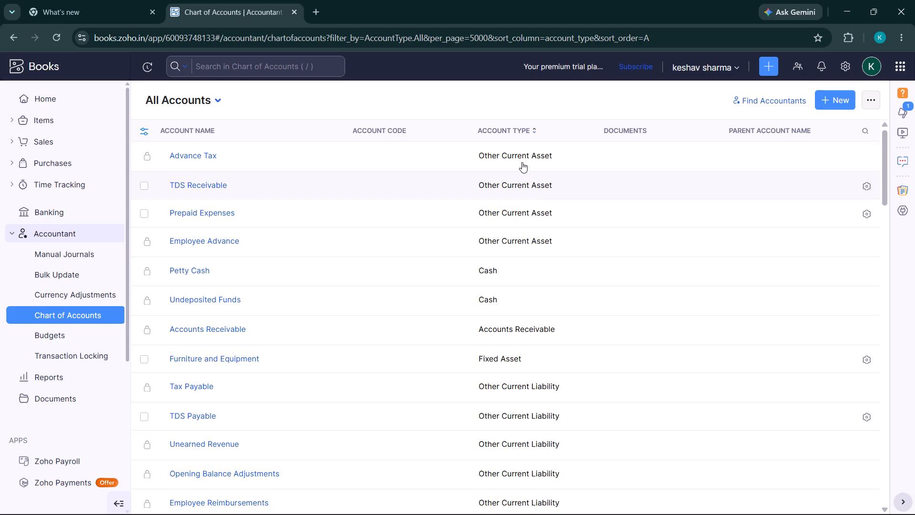
Sort the chart of accounts by account type in descending order and review the accounts again, including the Accounts Payable entries.
click(533, 128)
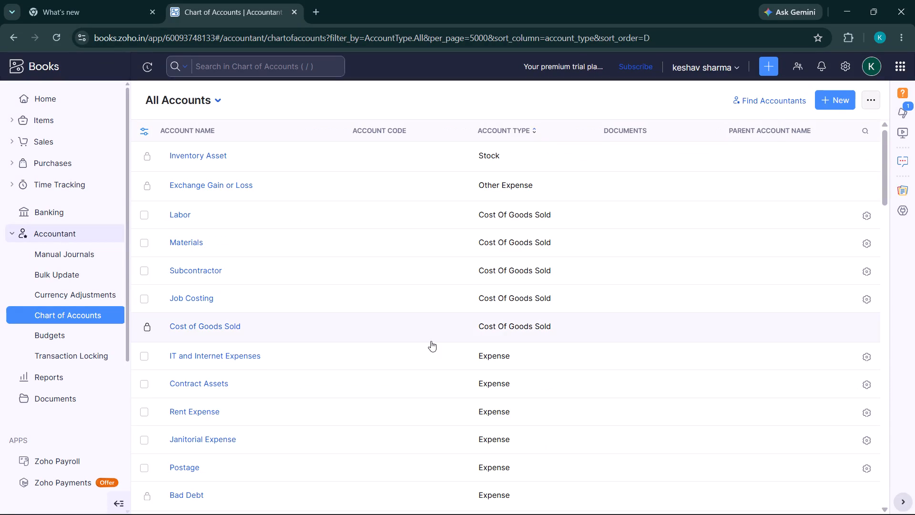
scroll(431, 341, down, 7)
scroll(431, 341, right, 12)
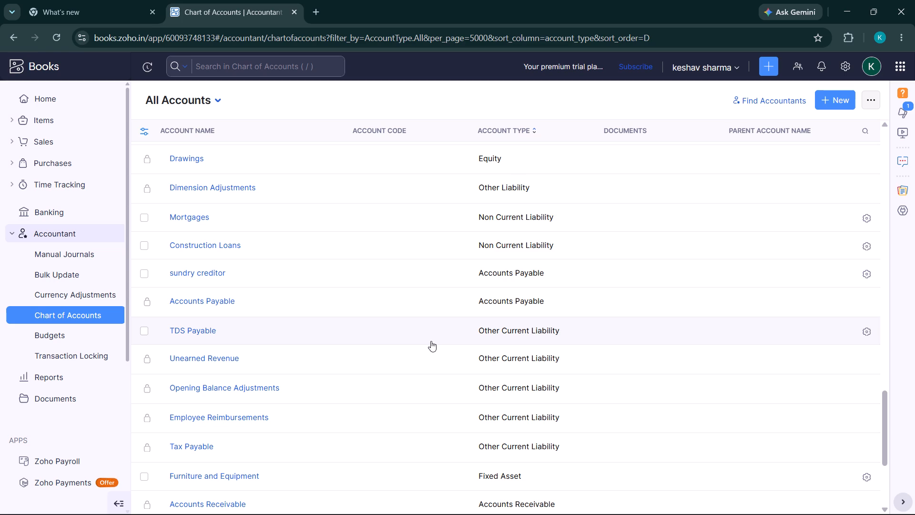
scroll(155, 275, up, 16)
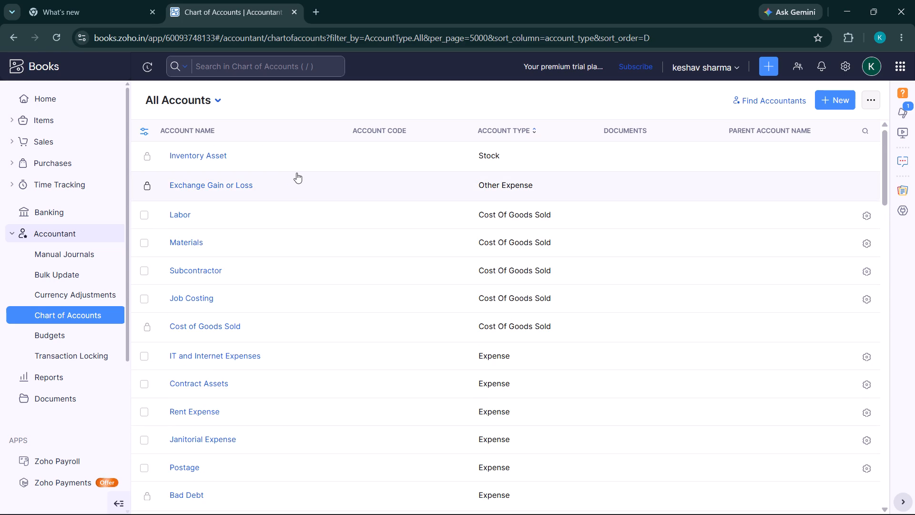
scroll(296, 173, up, 2)
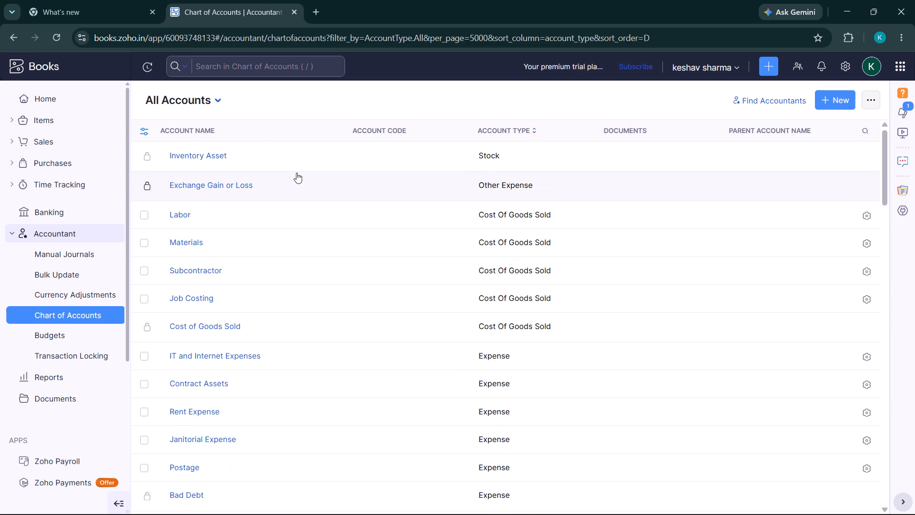
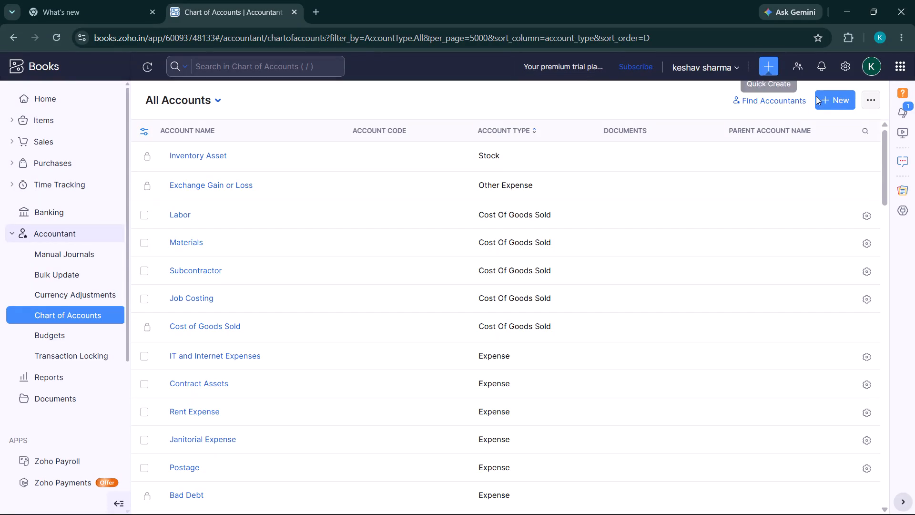
Start a new account in the chart of accounts and set its type to Accounts Payable.
click(827, 102)
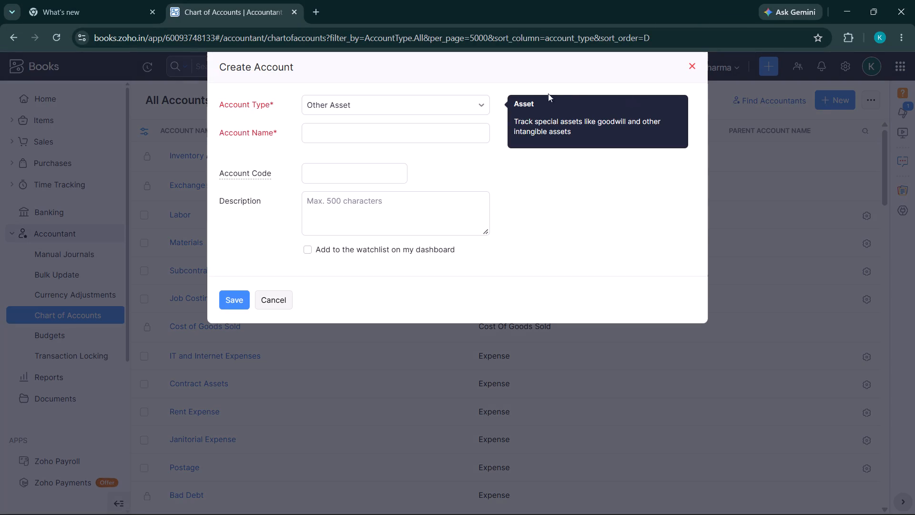
click(479, 99)
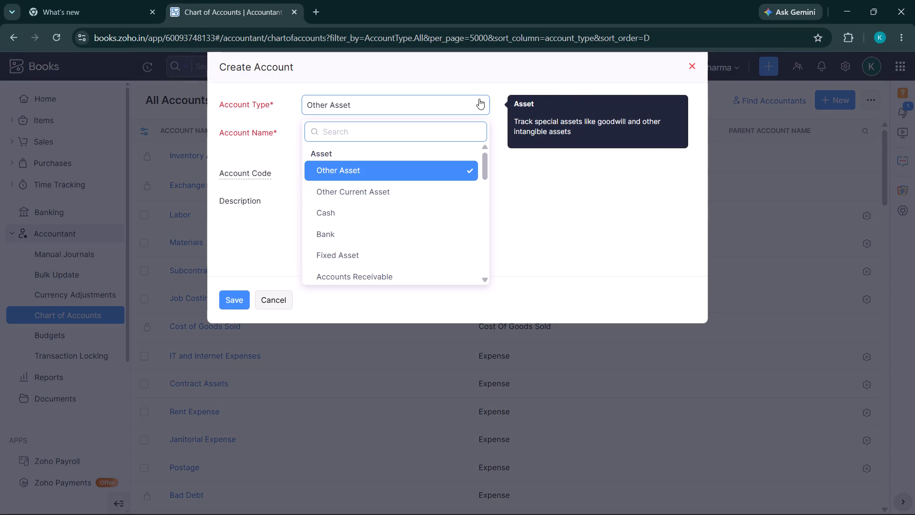
text(account)
key(Down)
key(Down)
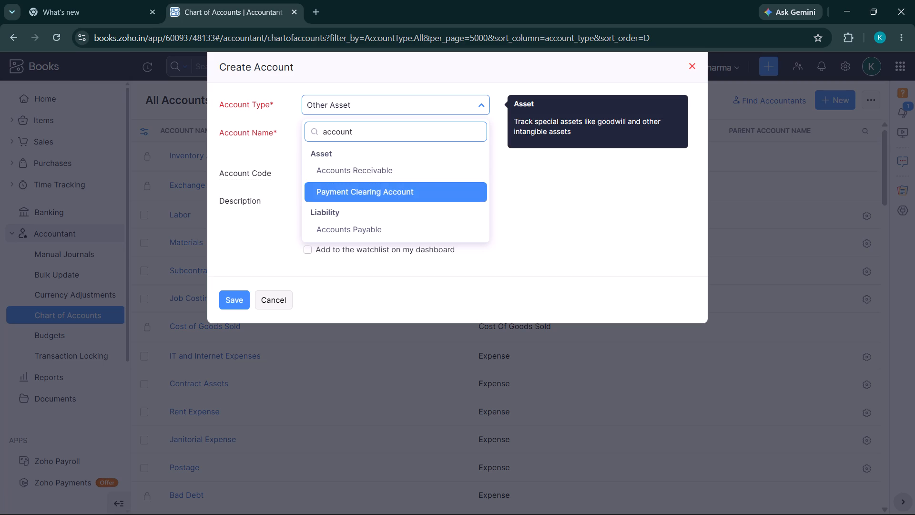
key(Return)
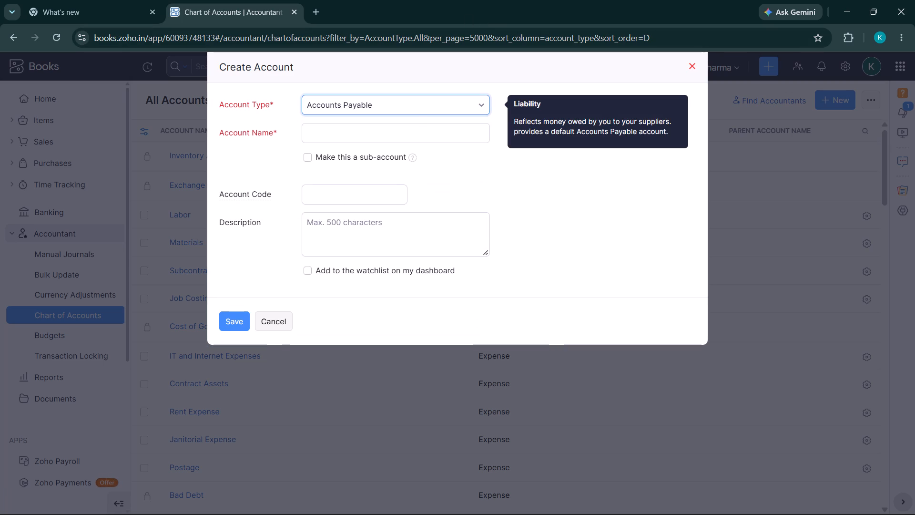
Name the new Accounts Payable account "online creditor".
click(411, 134)
text(onlinr)
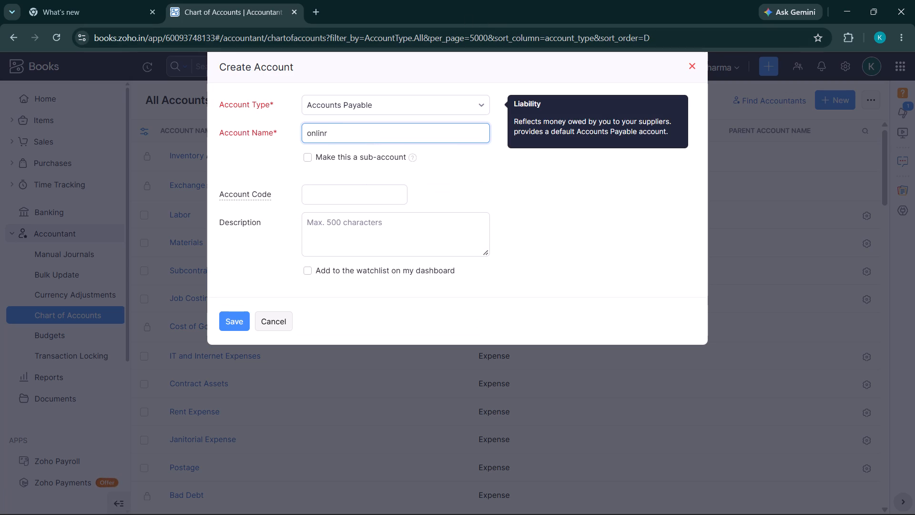
key(BackSpace)
key(r)
key(BackSpace)
text(e creditor)
Make the online creditor account a sub-account of the parent account "sundry creditor" and save it.
click(308, 158)
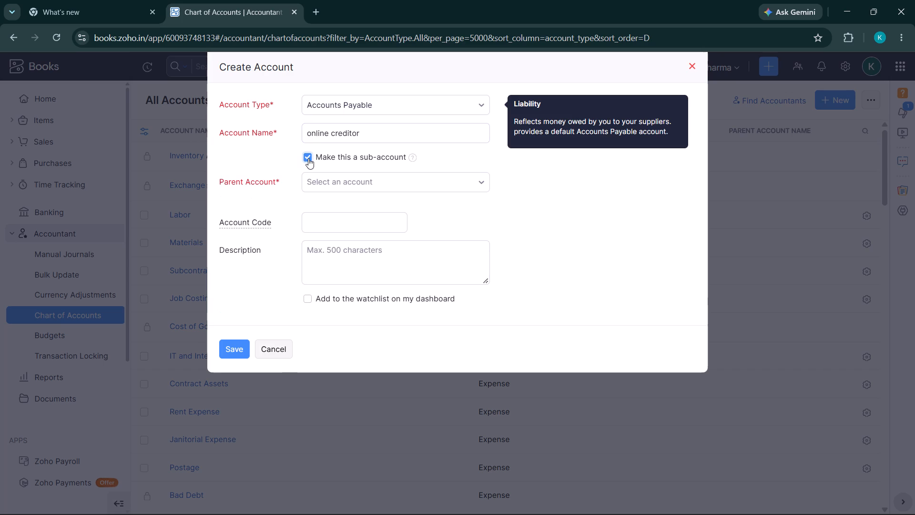
click(379, 182)
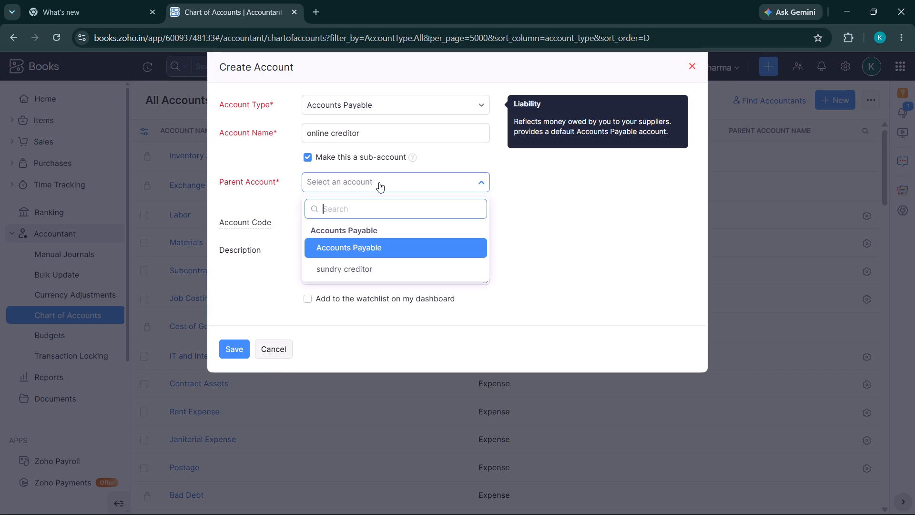
click(345, 269)
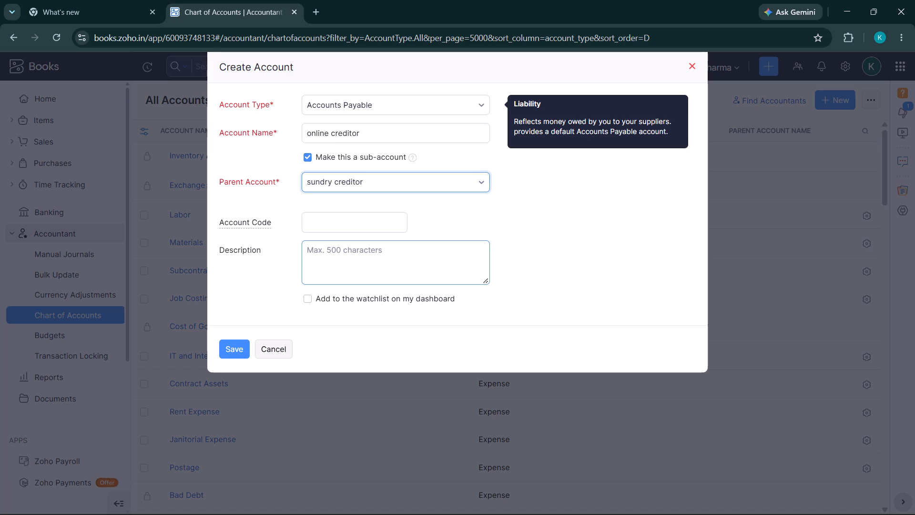
click(234, 350)
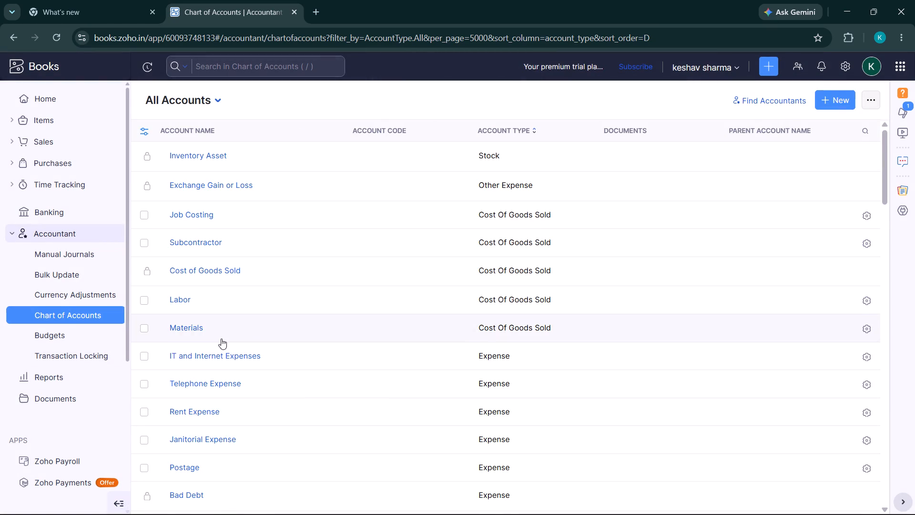
Look through the chart of accounts for the online creditor account among the Accounts Payable entries.
scroll(221, 339, down, 6)
scroll(221, 339, right, 4)
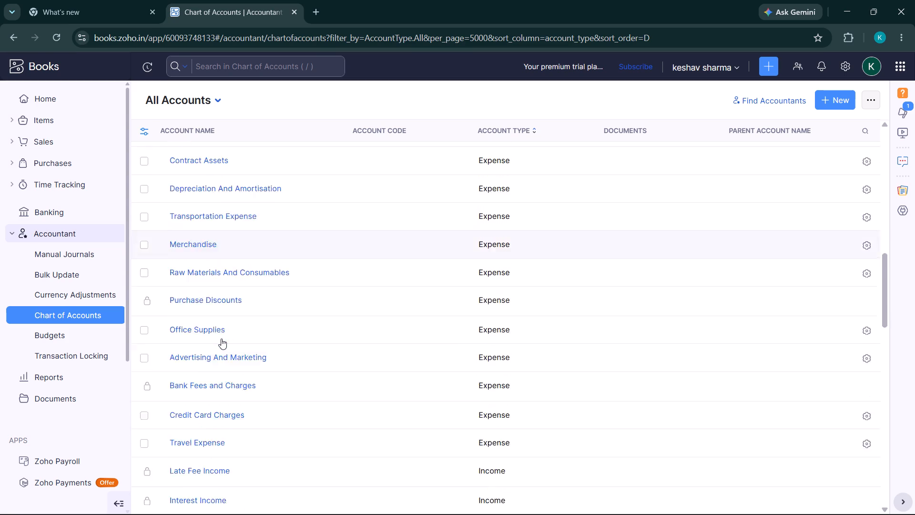
scroll(221, 339, right, 12)
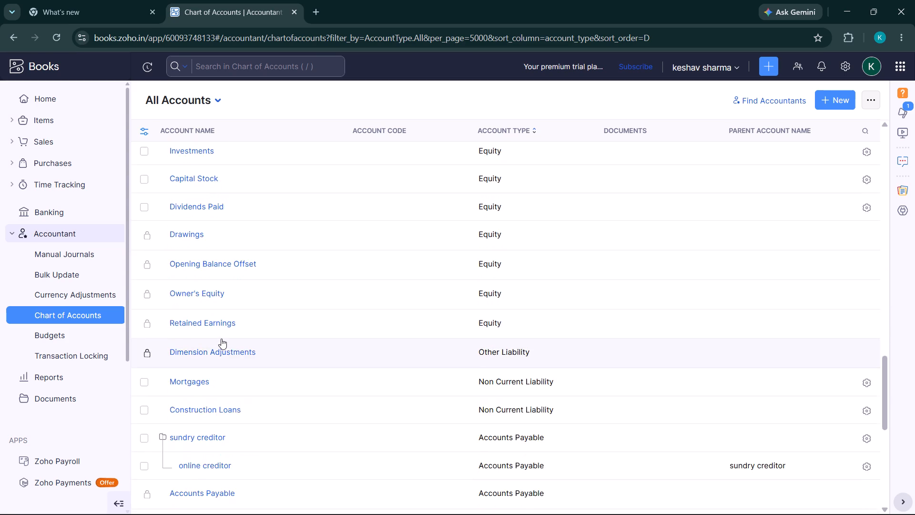
scroll(221, 339, right, 6)
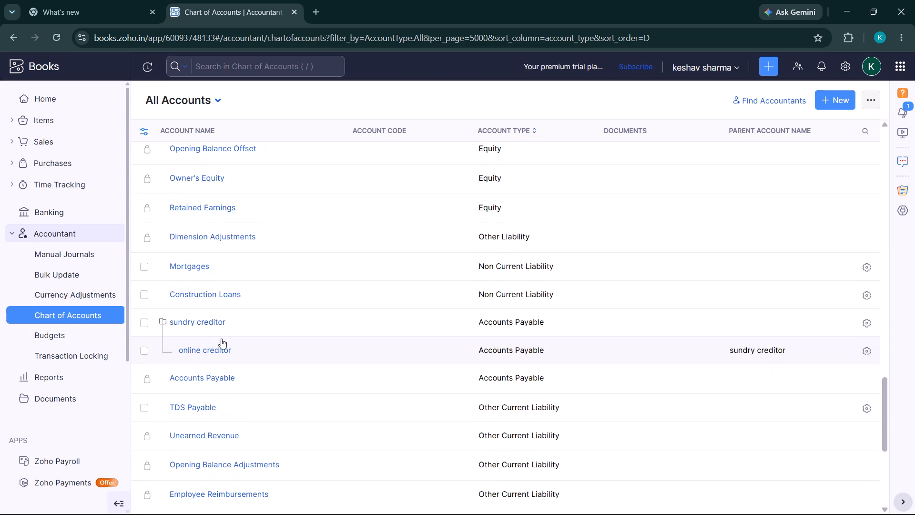
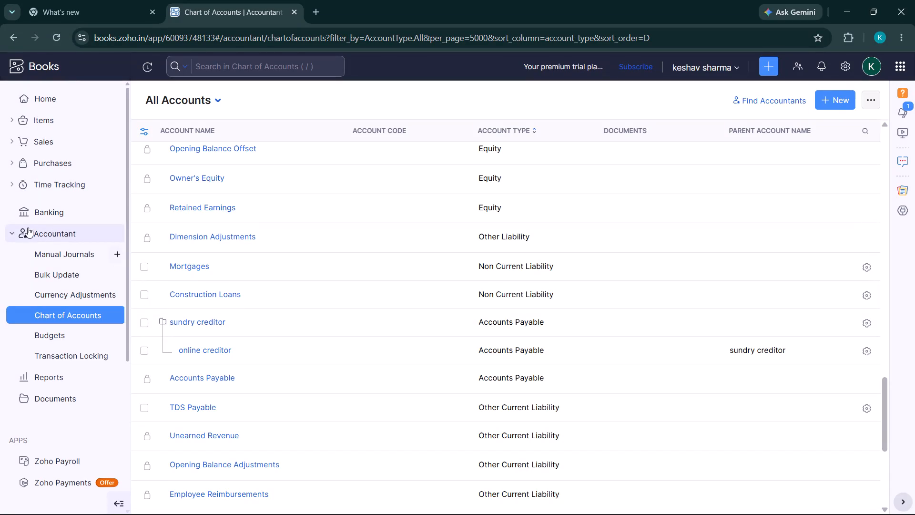
Collapse the Accountant section of the navigation.
click(10, 230)
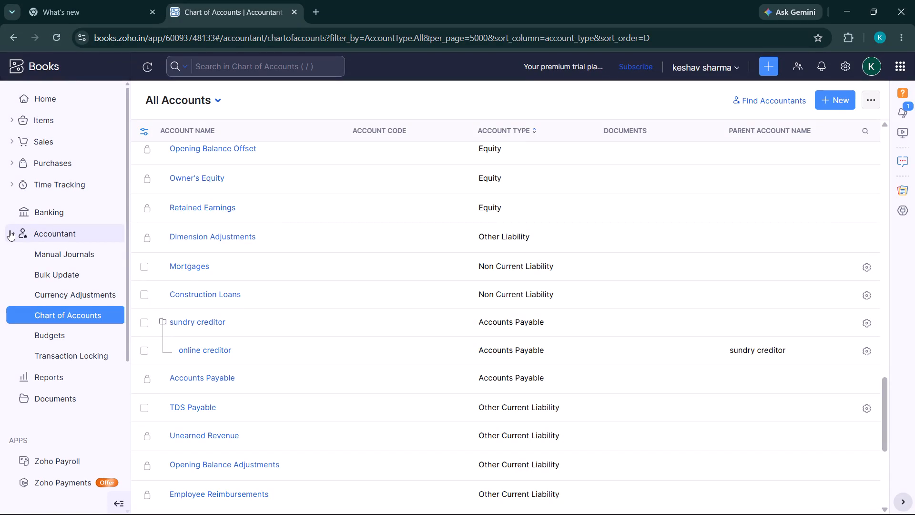